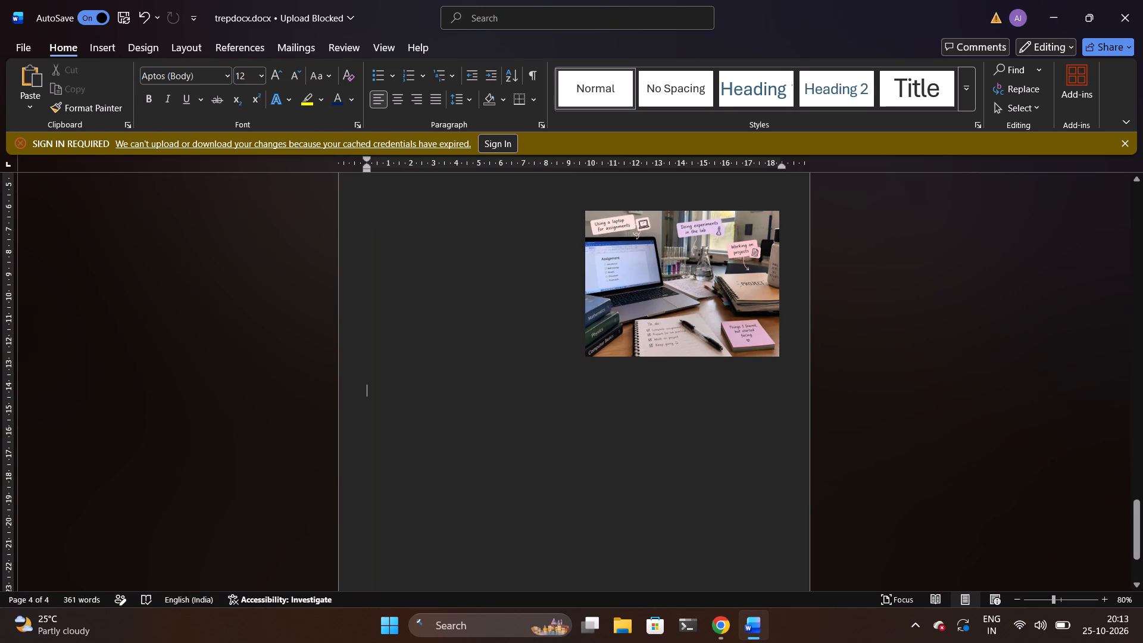
# Set the text below the picture to the fourth, darker shade of the bright blue theme colour and font size 16.
pyautogui.click(354, 99)
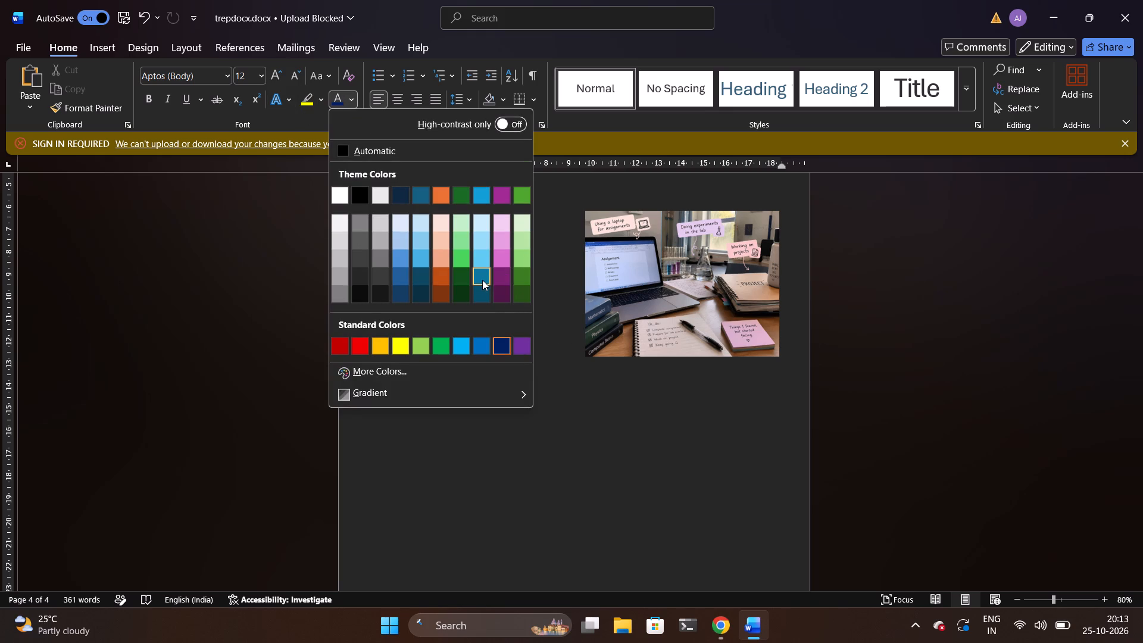
pyautogui.click(482, 280)
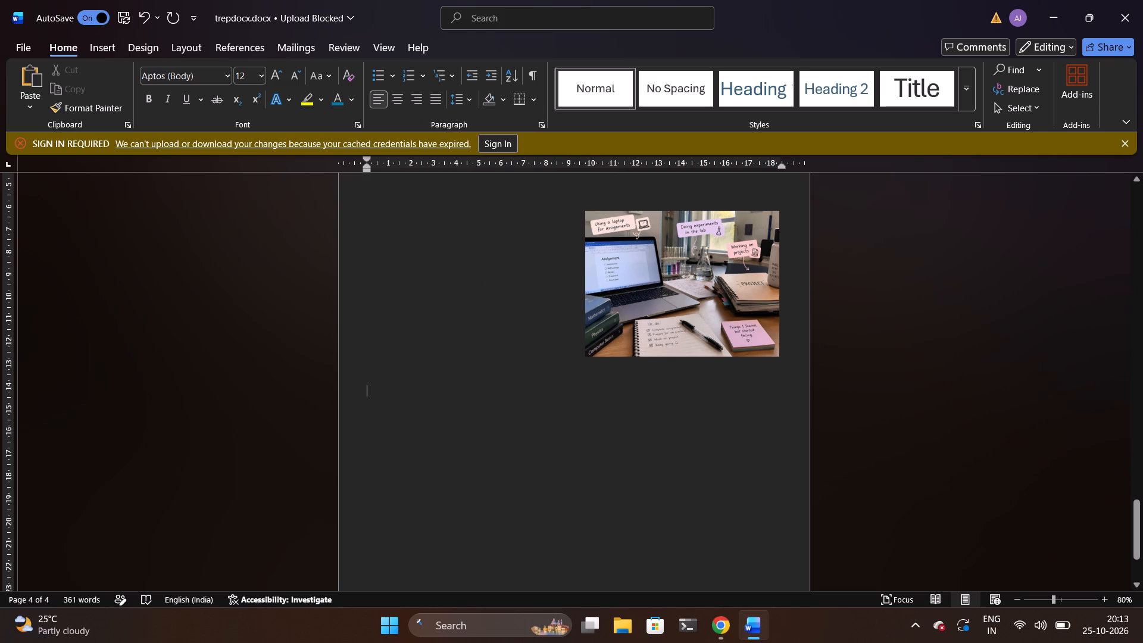
pyautogui.click(352, 101)
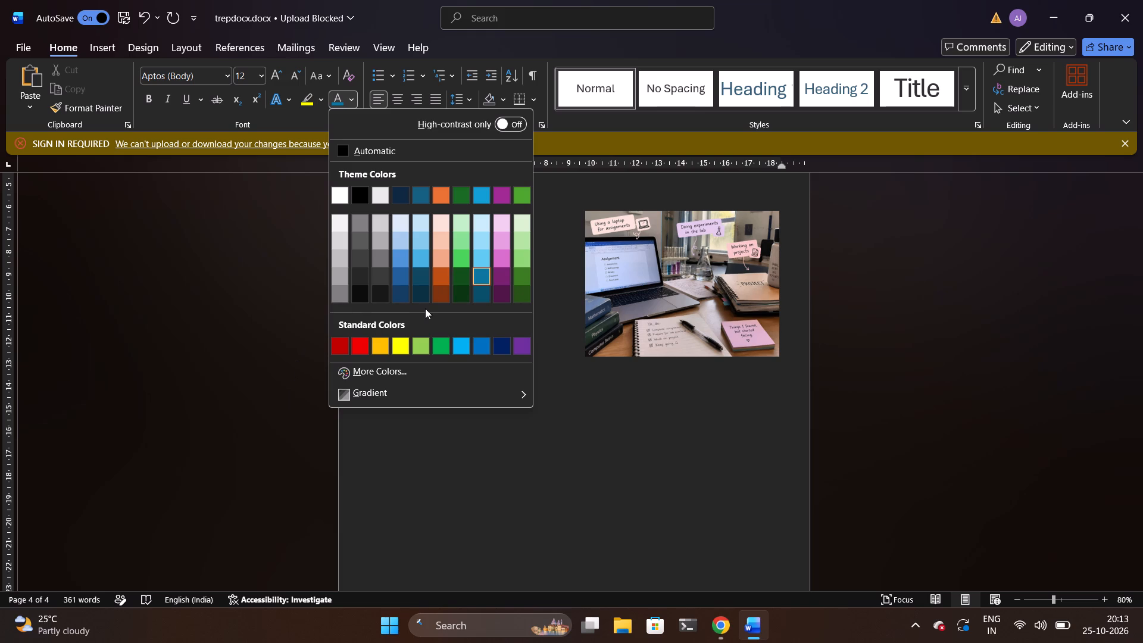
pyautogui.click(479, 279)
pyautogui.click(265, 79)
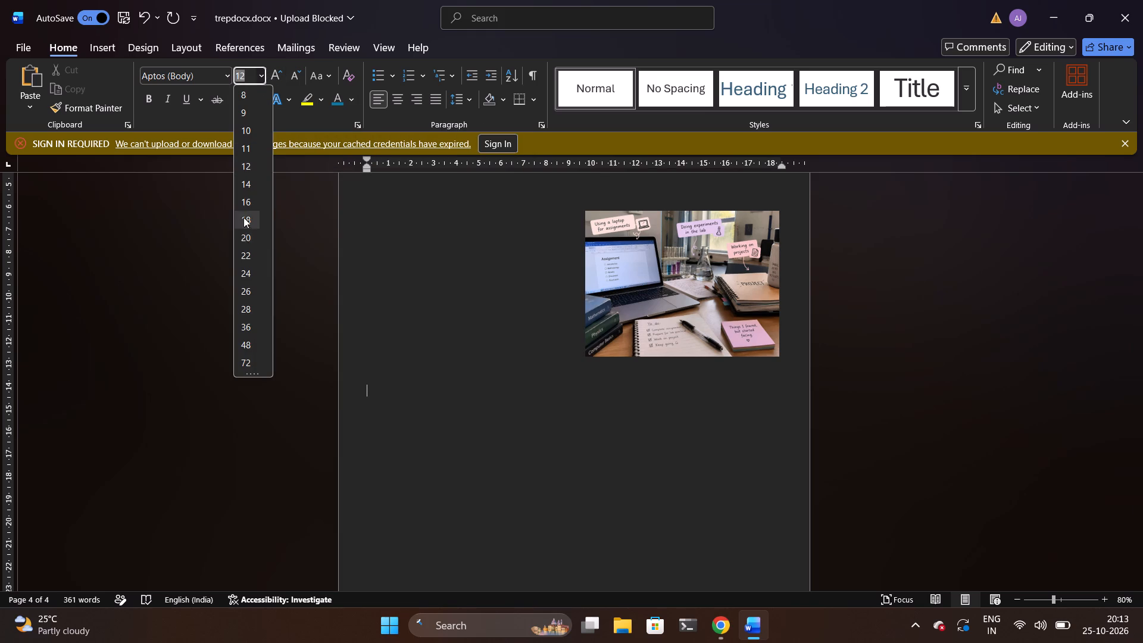
pyautogui.click(244, 208)
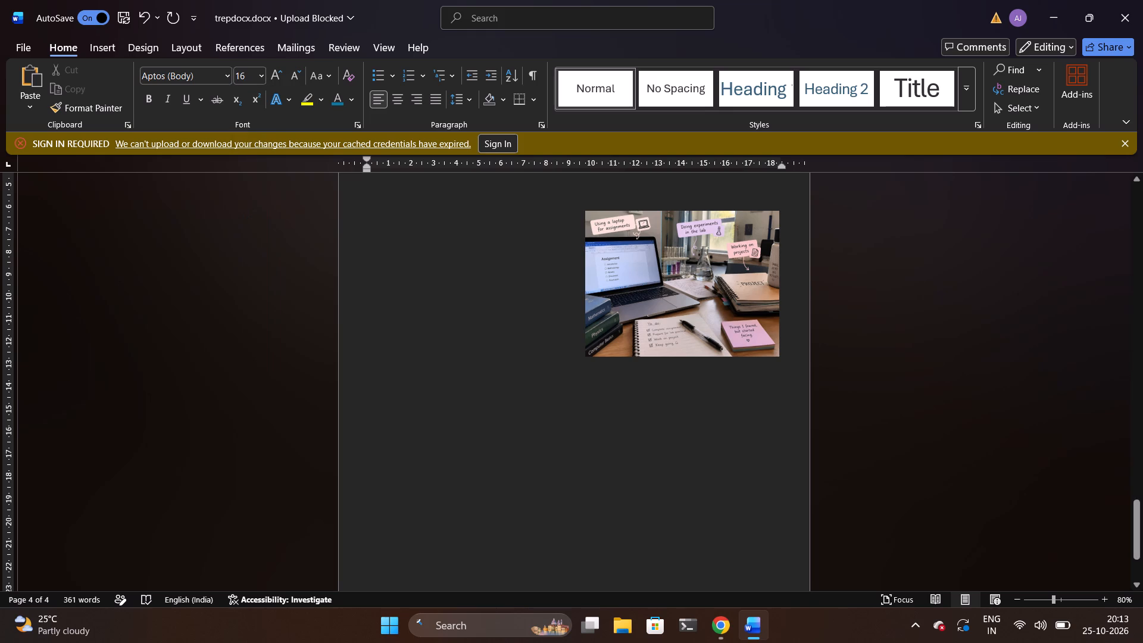
pyautogui.click(261, 74)
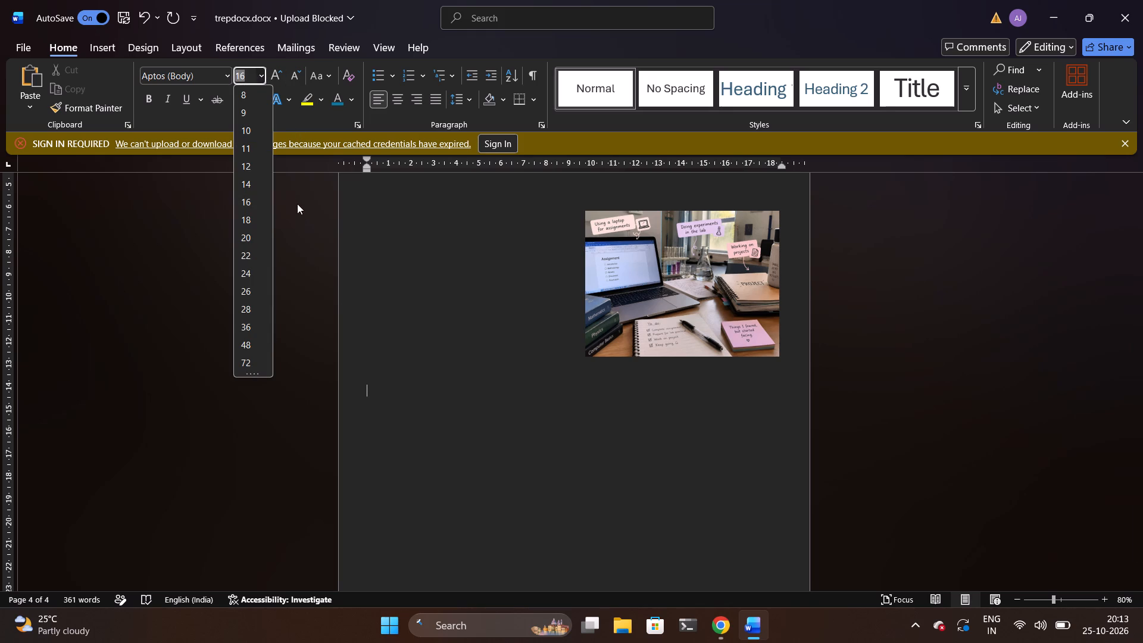
pyautogui.click(255, 200)
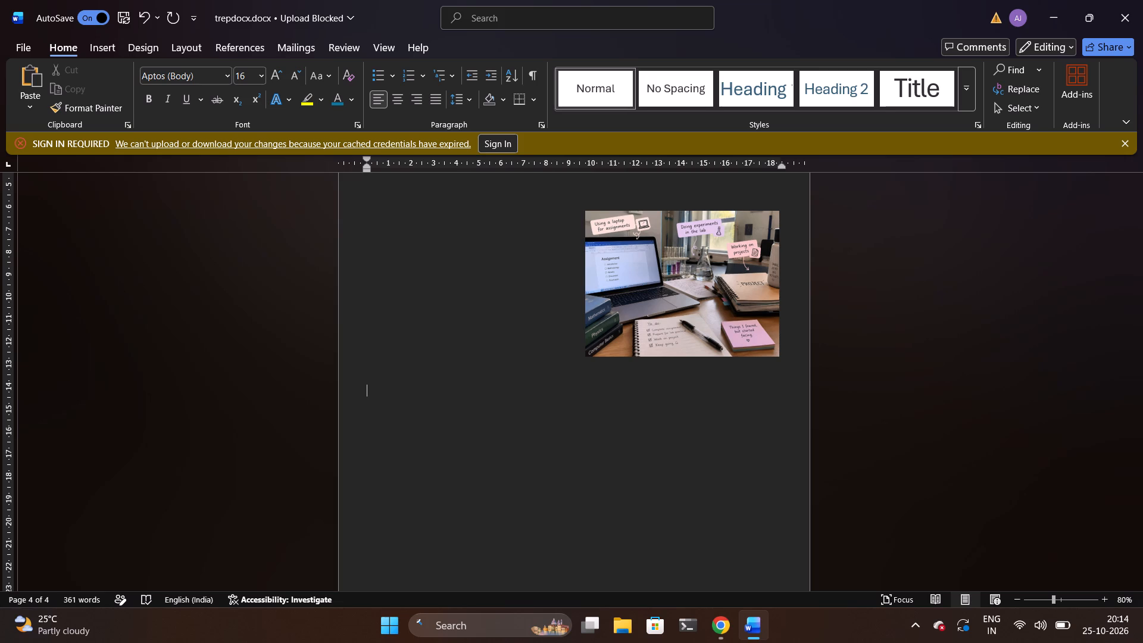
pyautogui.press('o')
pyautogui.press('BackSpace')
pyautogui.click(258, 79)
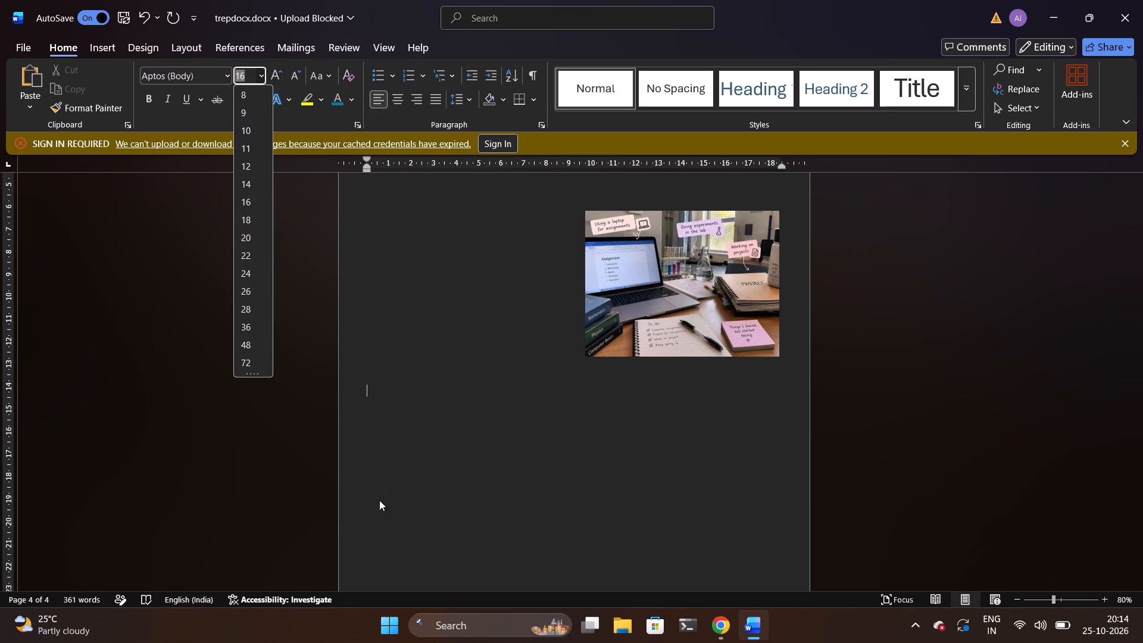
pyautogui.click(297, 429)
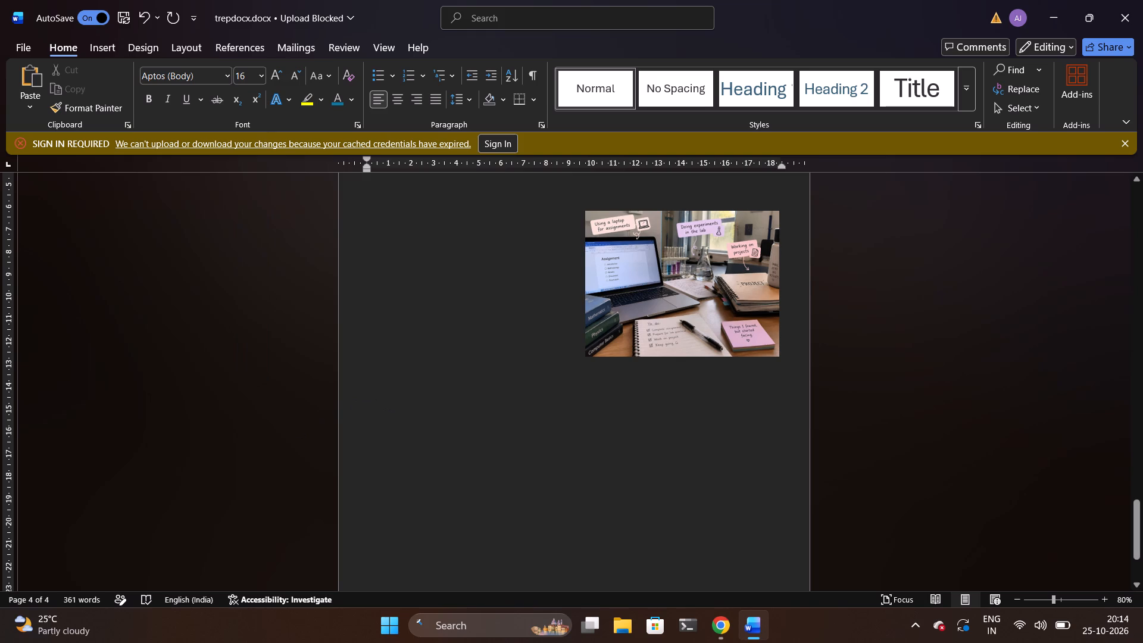
# Write the heading "ONE THING I MAY HAVE BEEN WRONG ABOUT:" below the picture and start a new line under it.
pyautogui.press('o')
pyautogui.press('n')
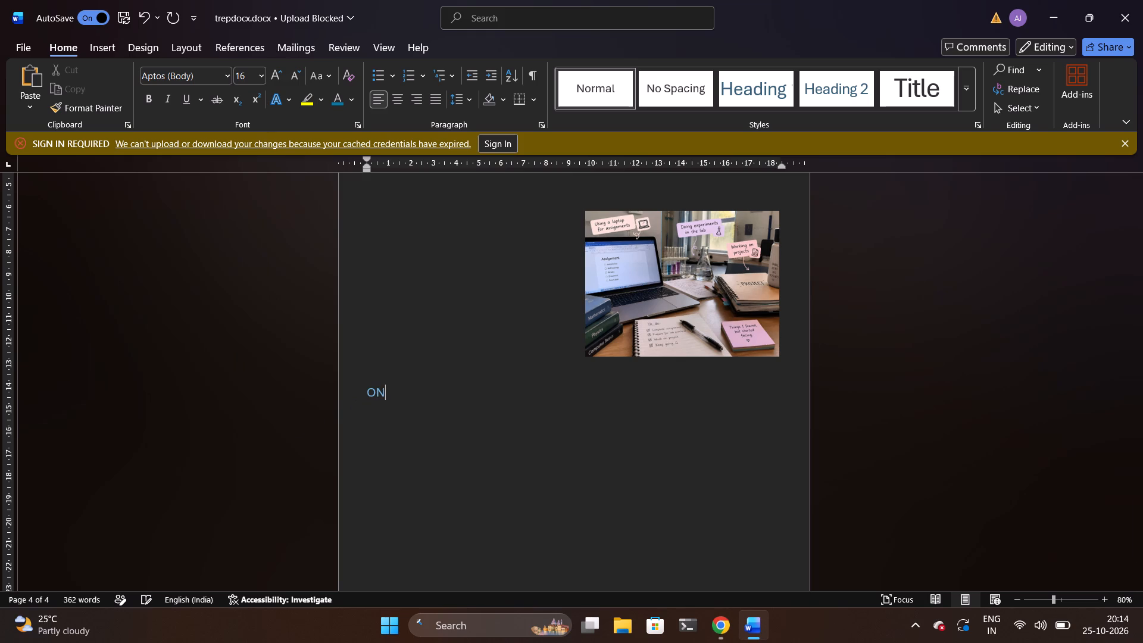
pyautogui.write('E')
pyautogui.press('space')
pyautogui.write('THI')
pyautogui.write('NG')
pyautogui.press('space')
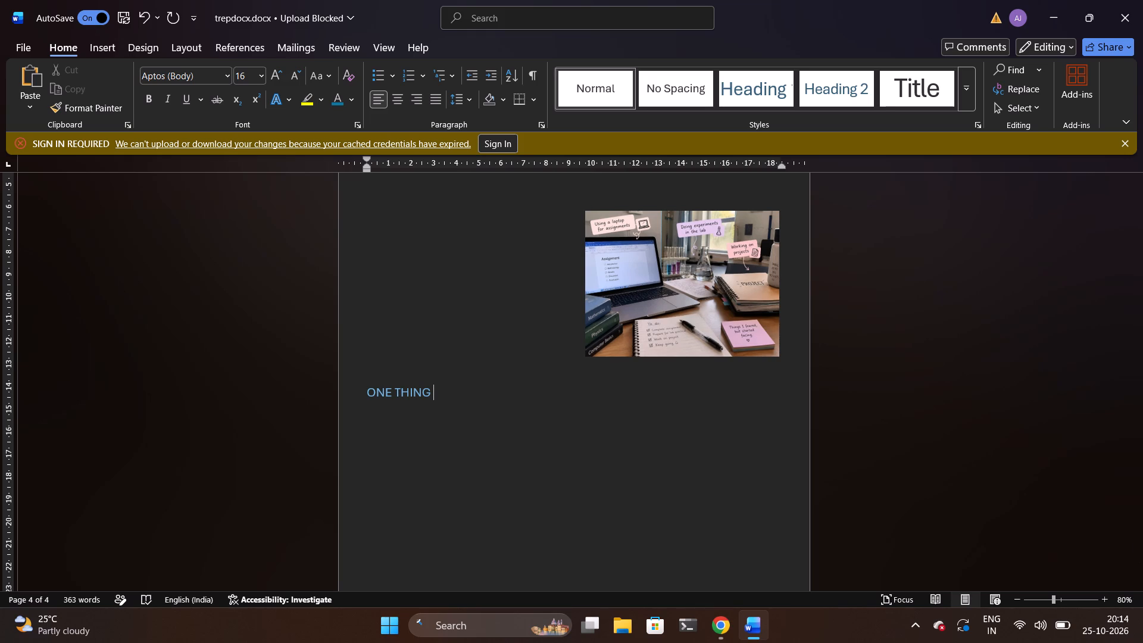
pyautogui.write('I MAT')
pyautogui.press('BackSpace')
pyautogui.write('Y HAVE BEEN')
pyautogui.press('space')
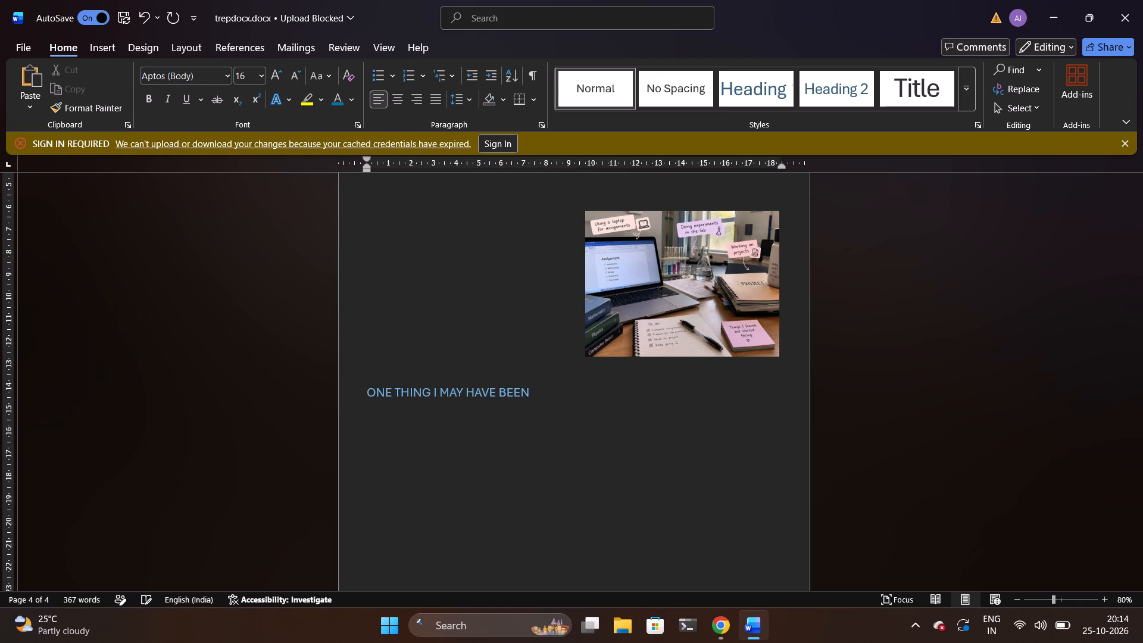
pyautogui.write('WRI')
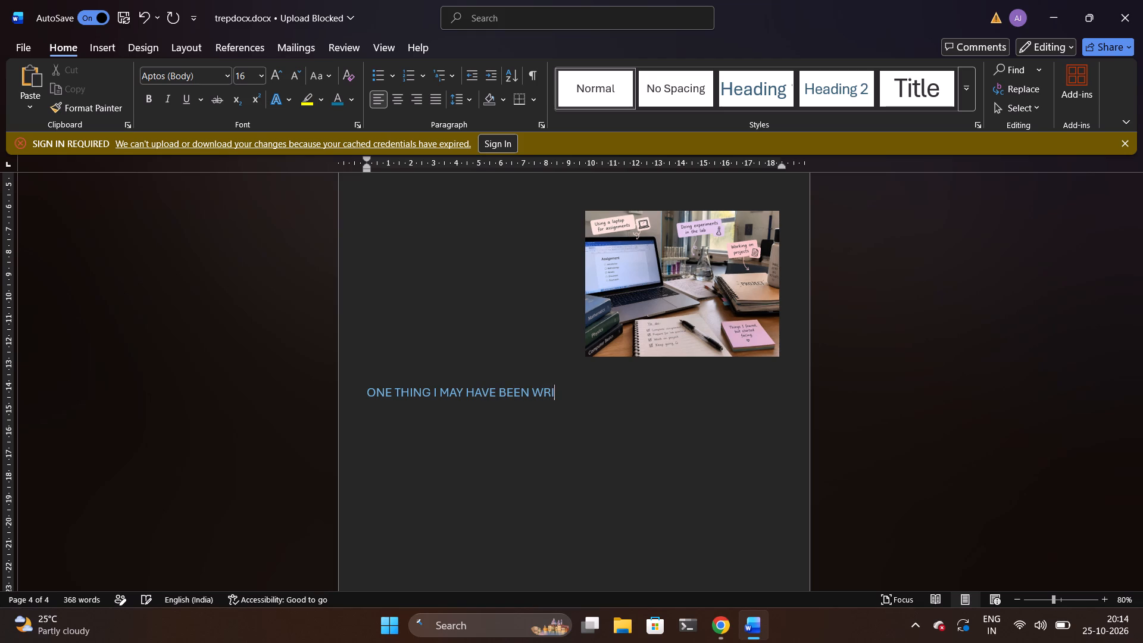
pyautogui.press('BackSpace')
pyautogui.write('ONG')
pyautogui.press('space')
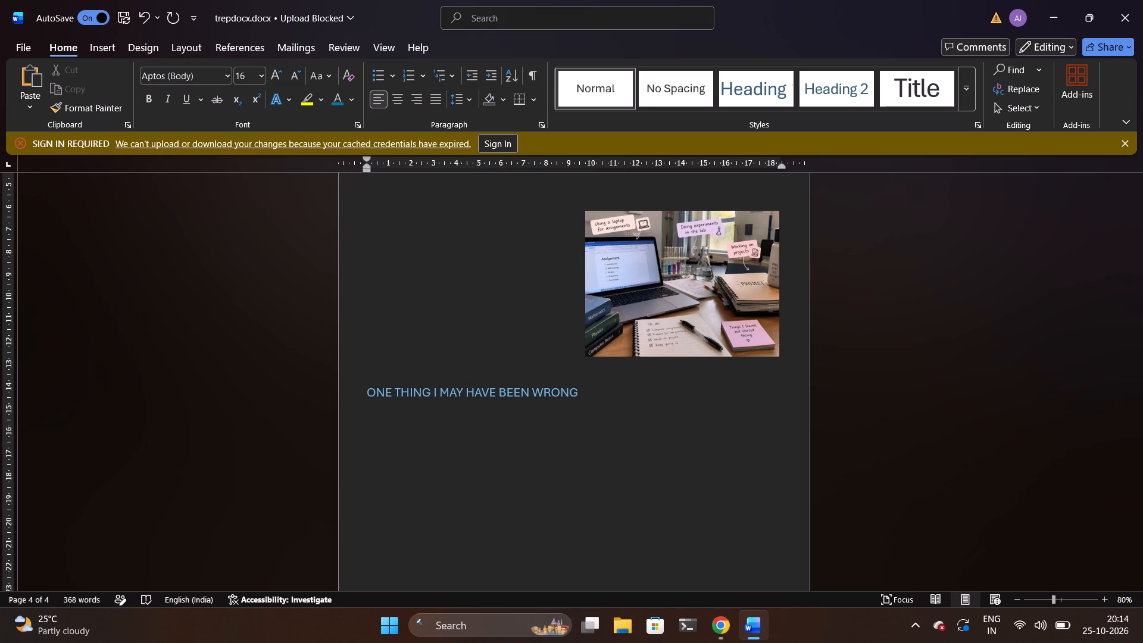
pyautogui.write('ABOUT')
pyautogui.hotkey('shift', ':')
pyautogui.press('Return')
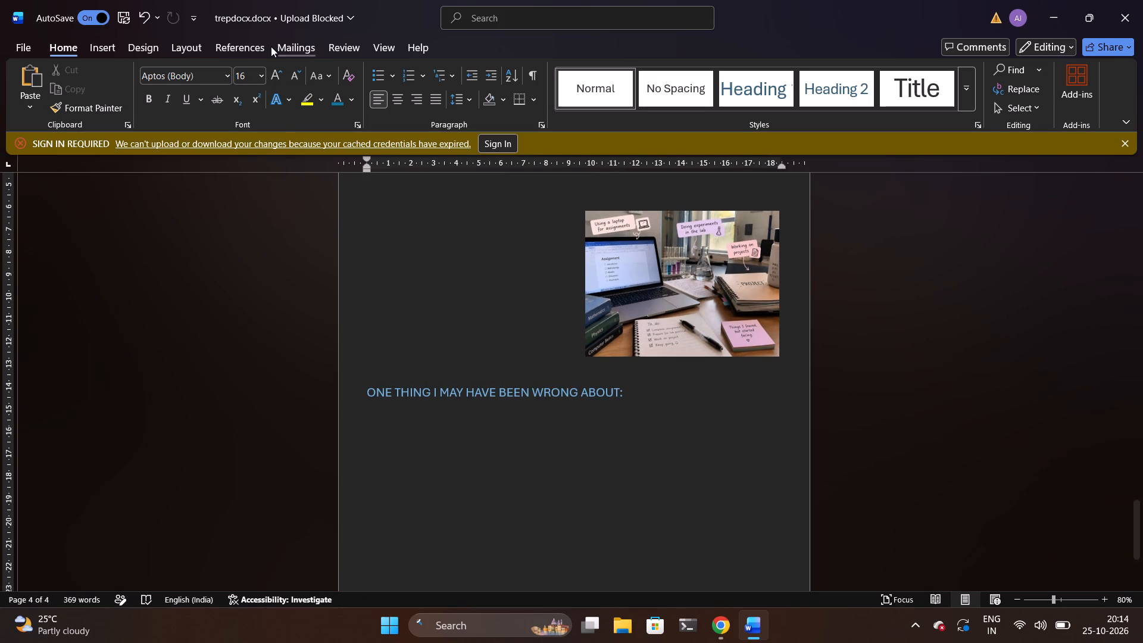
# Set the new line under the heading to the standard dark blue font colour and font size 12.
pyautogui.click(350, 99)
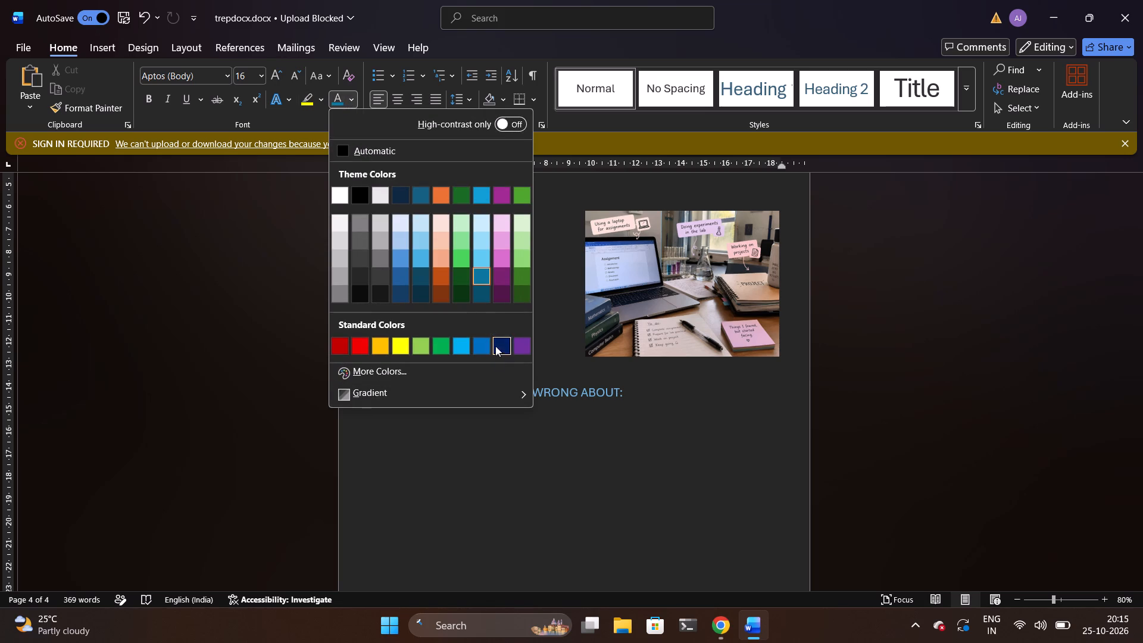
pyautogui.click(496, 339)
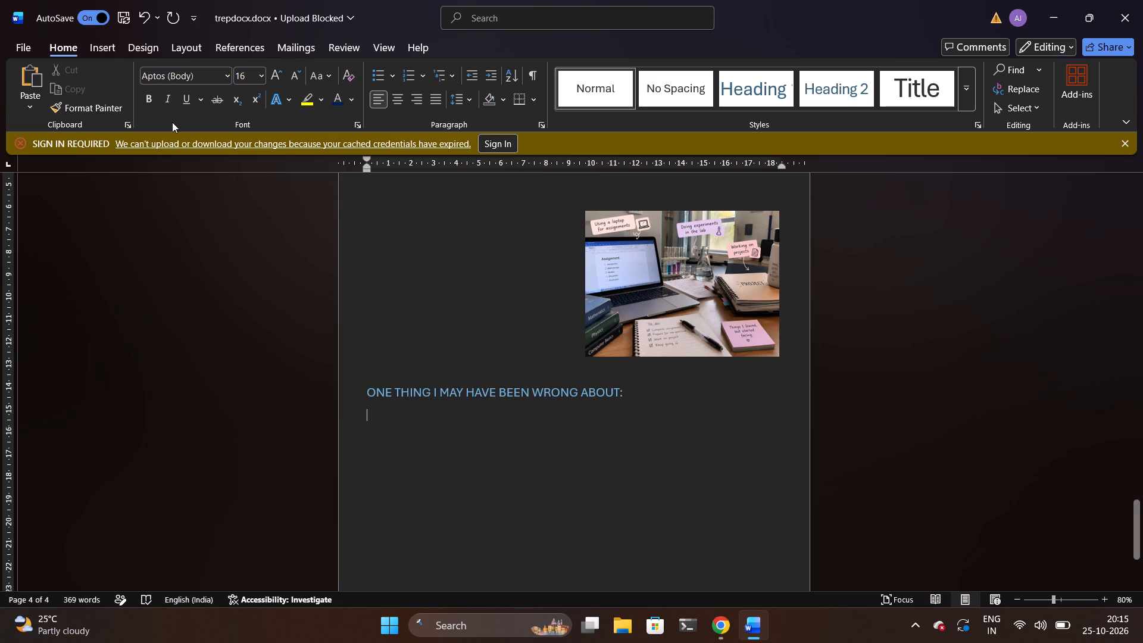
pyautogui.click(263, 73)
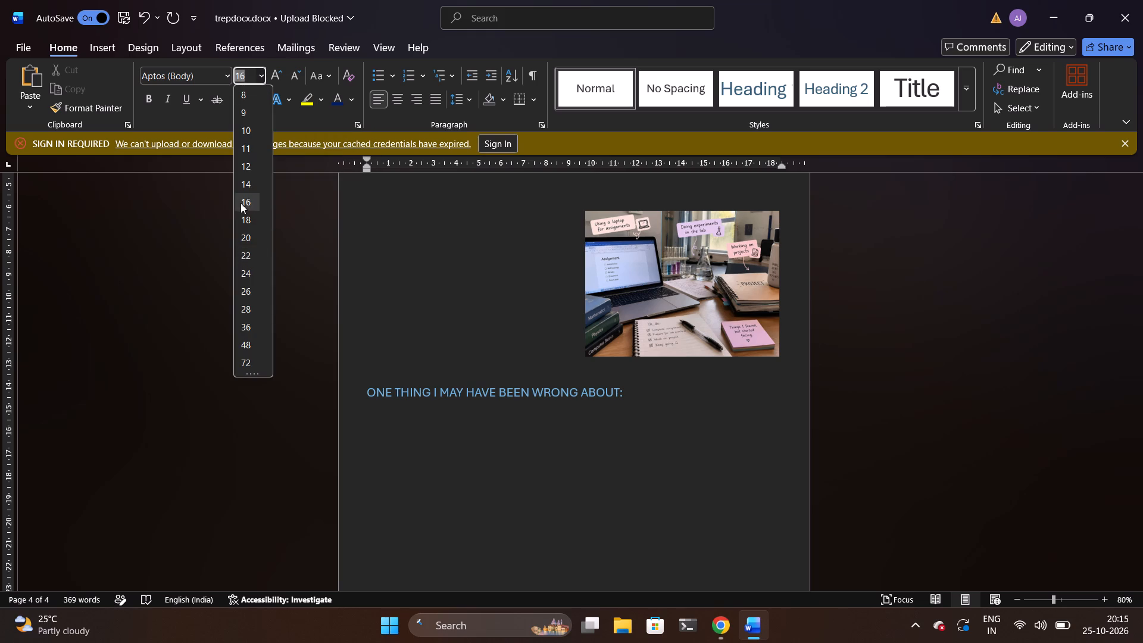
pyautogui.click(245, 173)
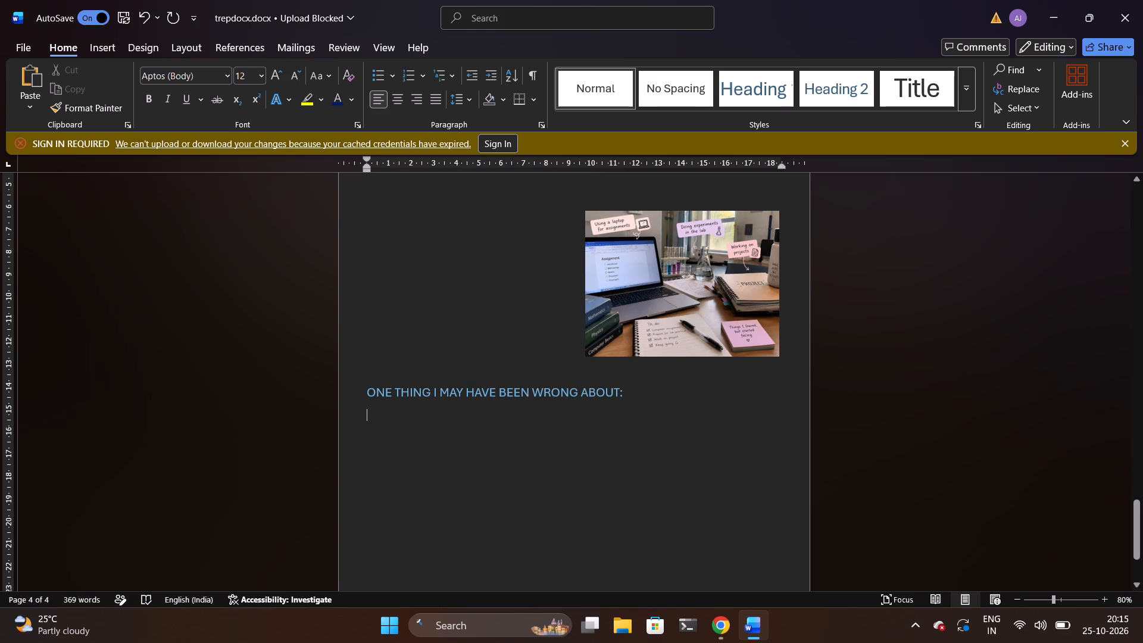
# Begin the body paragraph under the heading with "I Thoug".
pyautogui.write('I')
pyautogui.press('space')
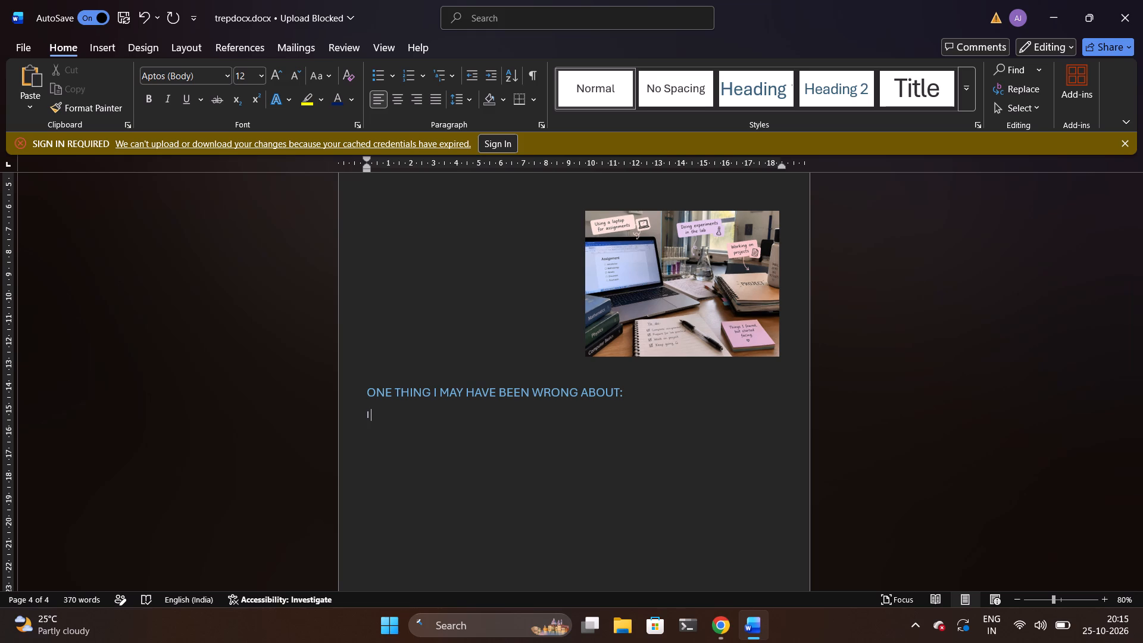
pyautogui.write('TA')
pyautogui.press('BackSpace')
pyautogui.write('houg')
# Complete the opening words of the body line under the heading so it reads "I Thought......".
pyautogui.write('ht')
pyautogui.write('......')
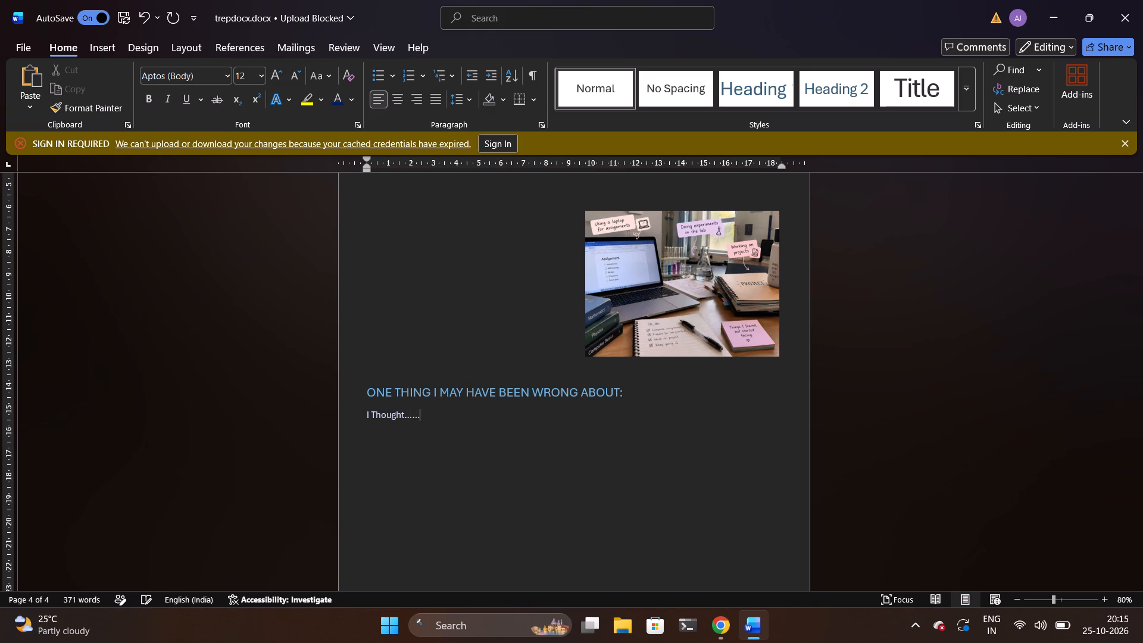
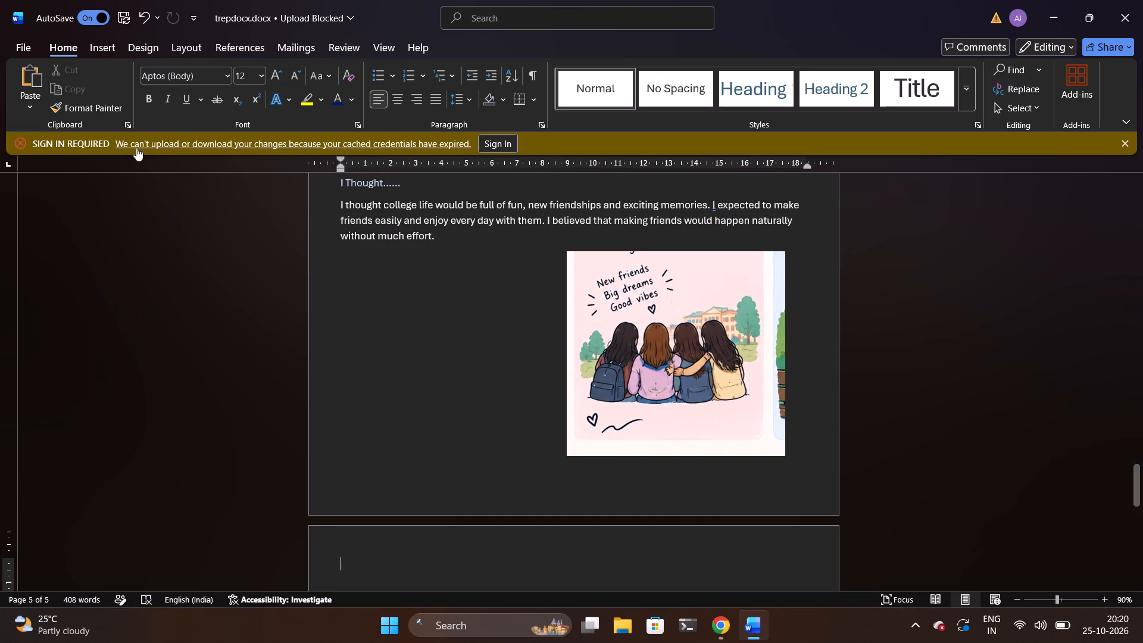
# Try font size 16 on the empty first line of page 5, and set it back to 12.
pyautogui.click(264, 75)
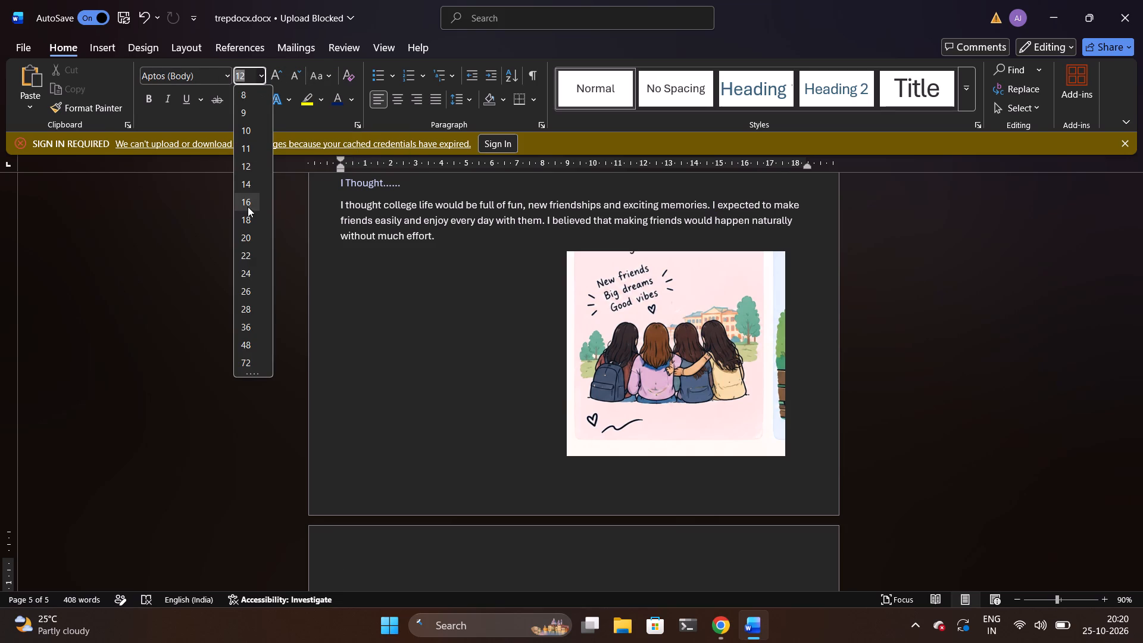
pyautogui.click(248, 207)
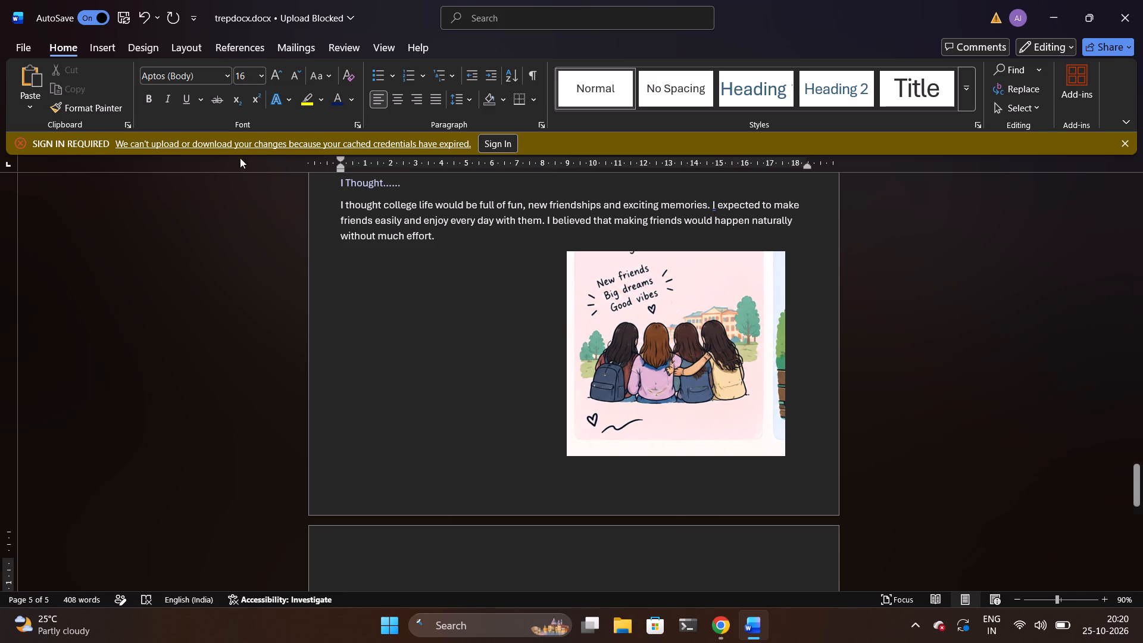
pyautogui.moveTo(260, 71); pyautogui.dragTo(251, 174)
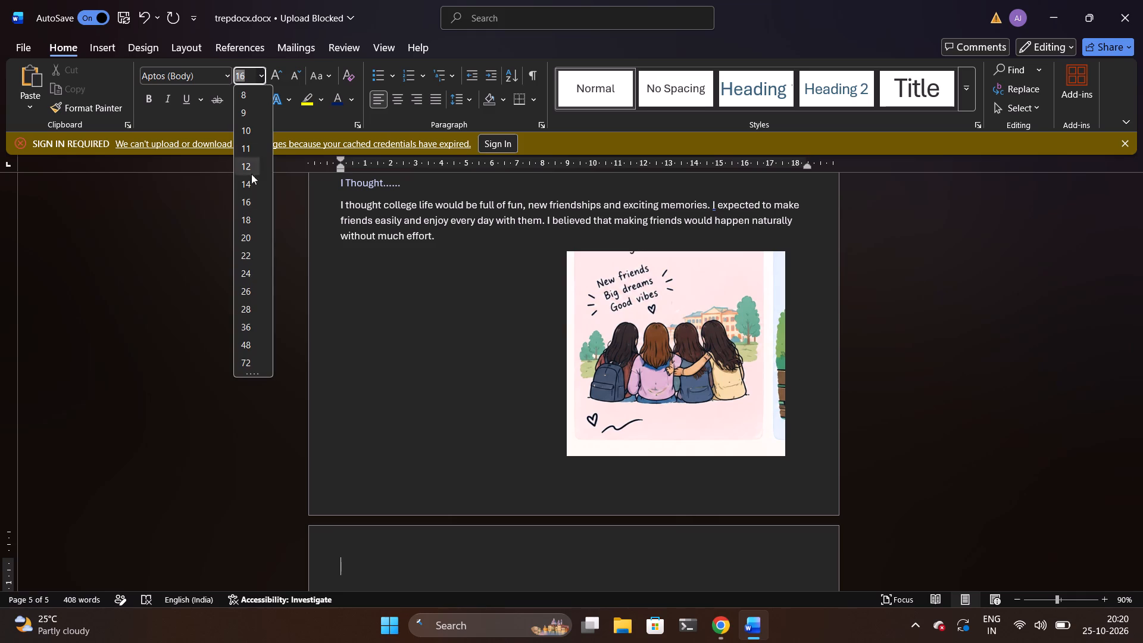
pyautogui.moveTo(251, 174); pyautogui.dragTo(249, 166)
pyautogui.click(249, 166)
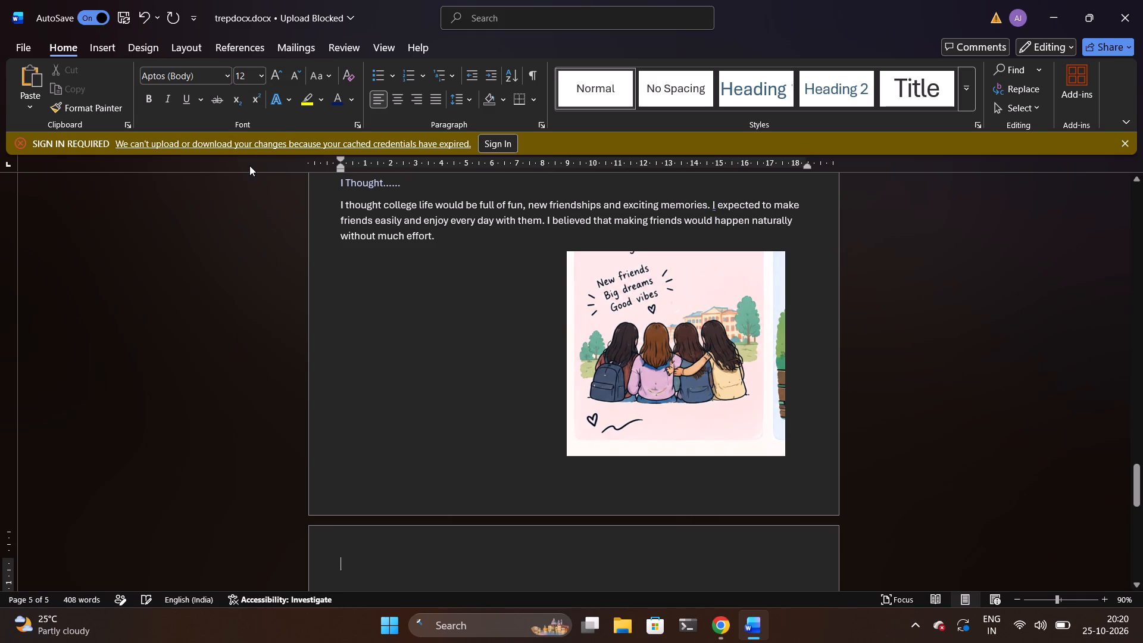
# Set the empty first line of page 5 to the standard dark blue font colour.
pyautogui.scroll(-2, 332, 441)
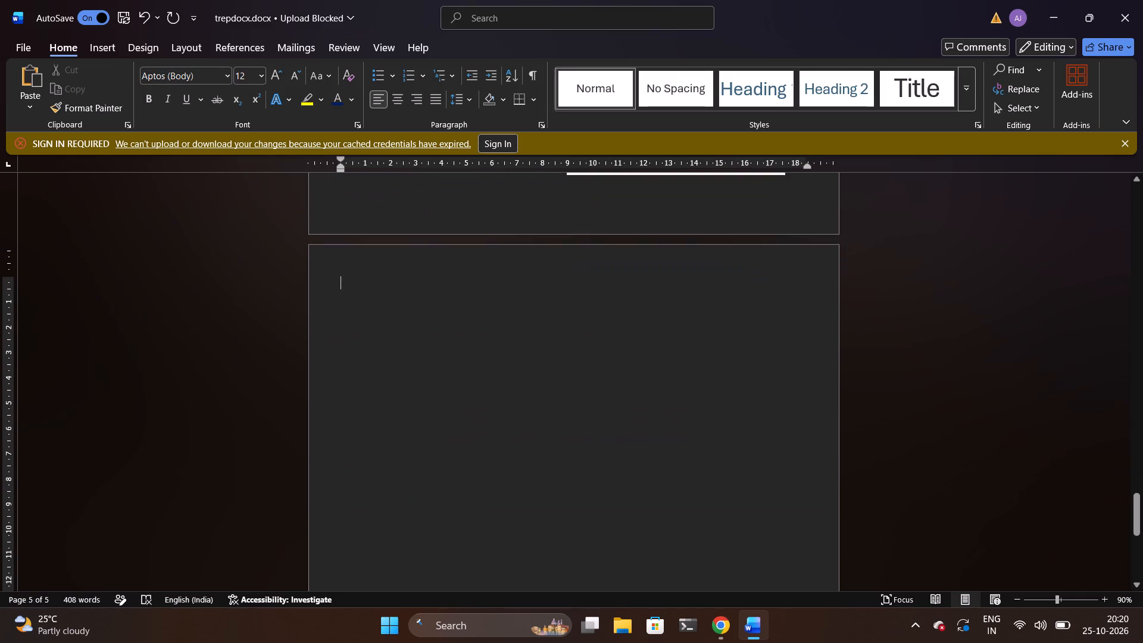
pyautogui.press('w')
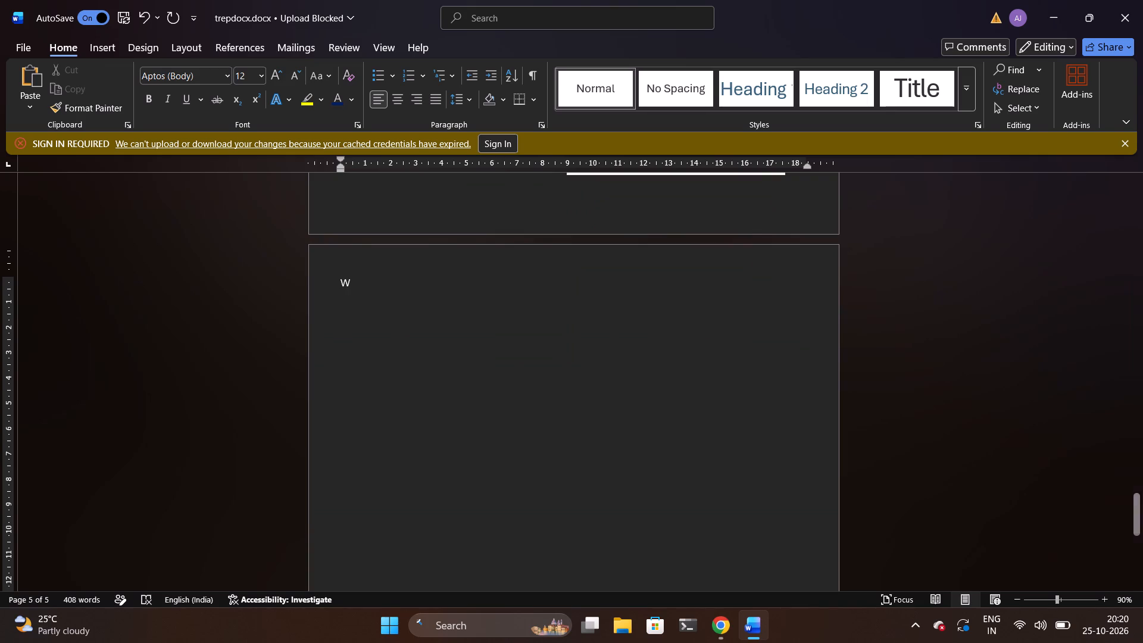
pyautogui.press('BackSpace')
pyautogui.click(352, 92)
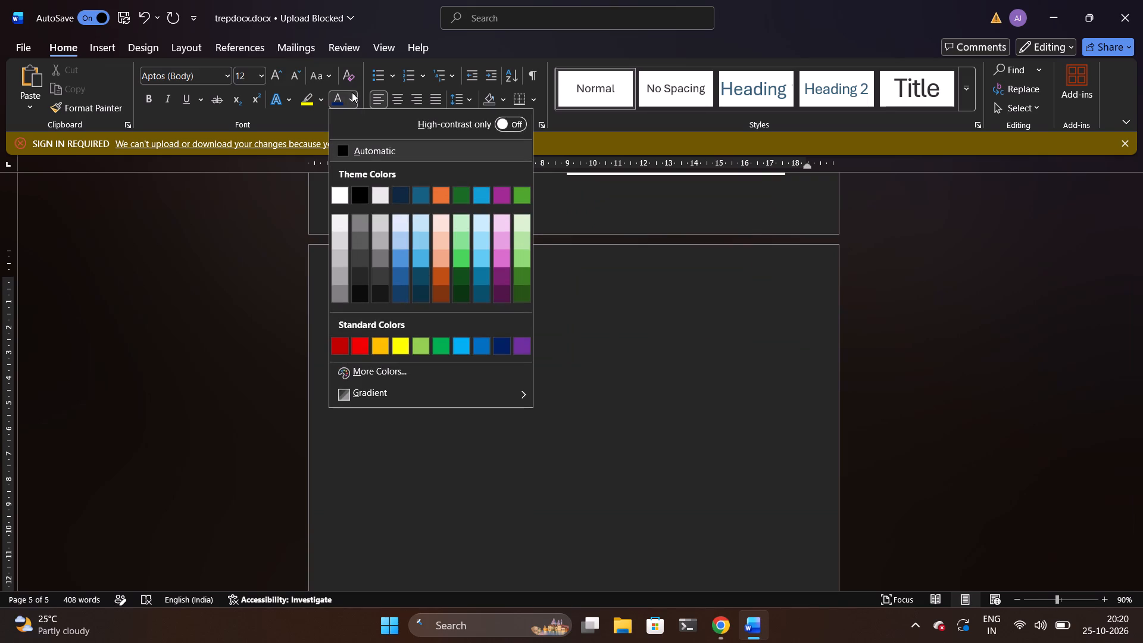
pyautogui.click(502, 349)
# Begin the first line of page 5 with the text "What g".
pyautogui.press('w')
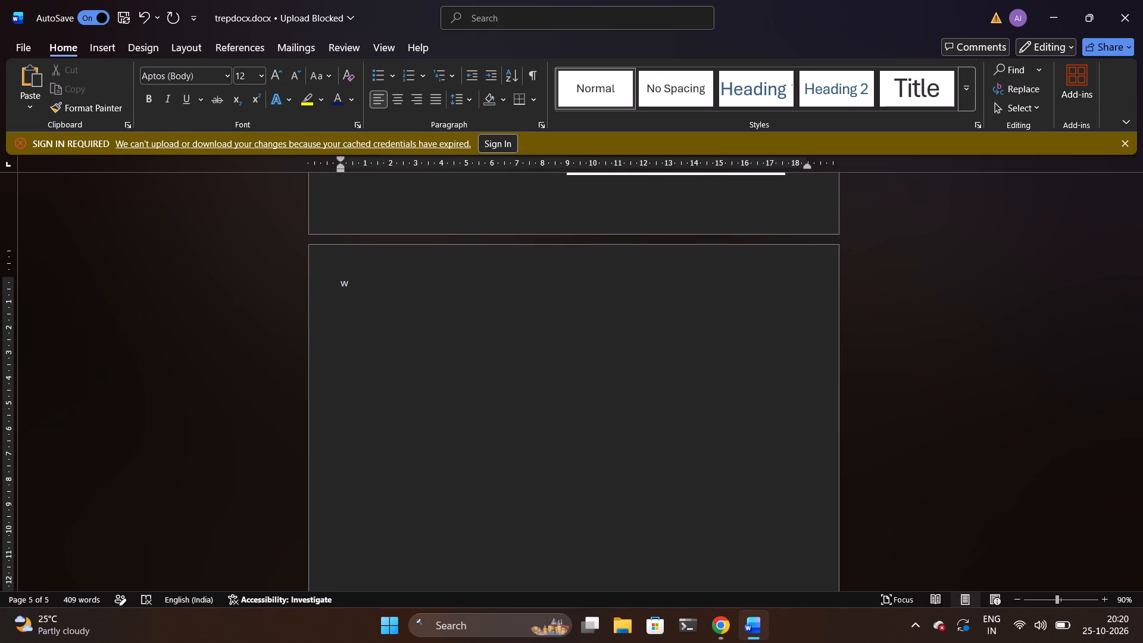
pyautogui.press('BackSpace')
pyautogui.press('w')
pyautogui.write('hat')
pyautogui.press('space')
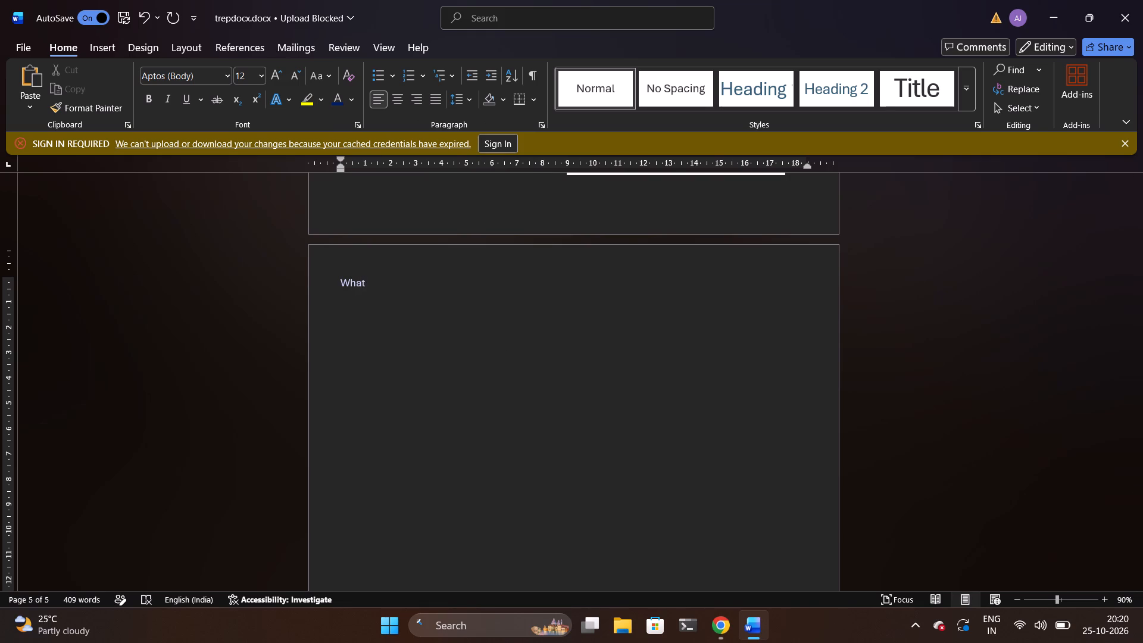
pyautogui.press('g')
# Complete the first line of page 5 as "What happened......" and start a new paragraph below it.
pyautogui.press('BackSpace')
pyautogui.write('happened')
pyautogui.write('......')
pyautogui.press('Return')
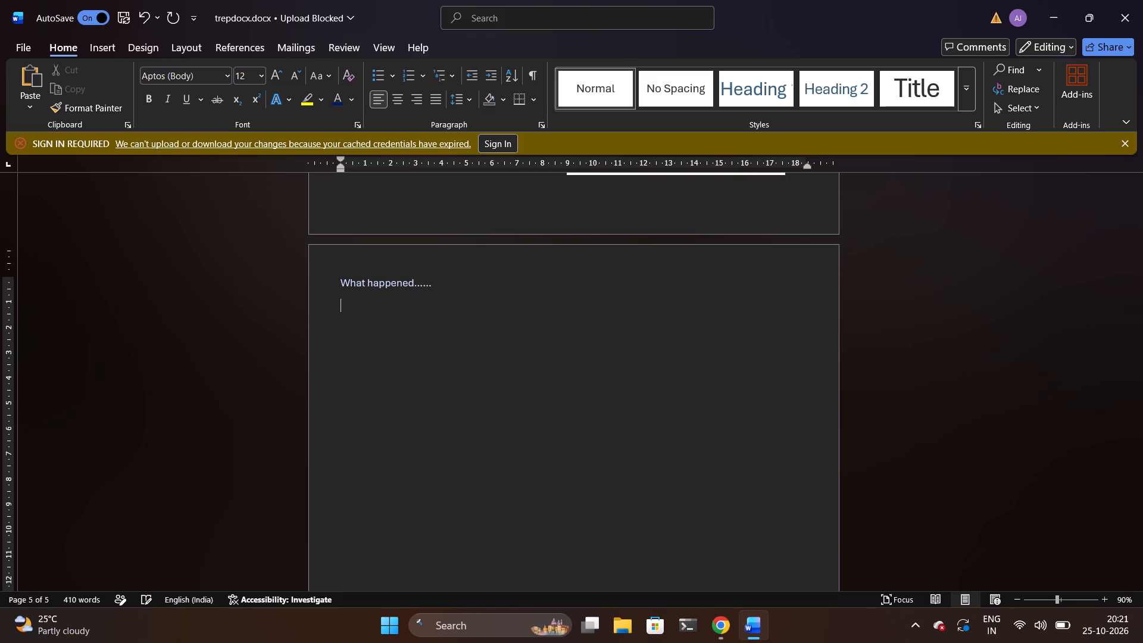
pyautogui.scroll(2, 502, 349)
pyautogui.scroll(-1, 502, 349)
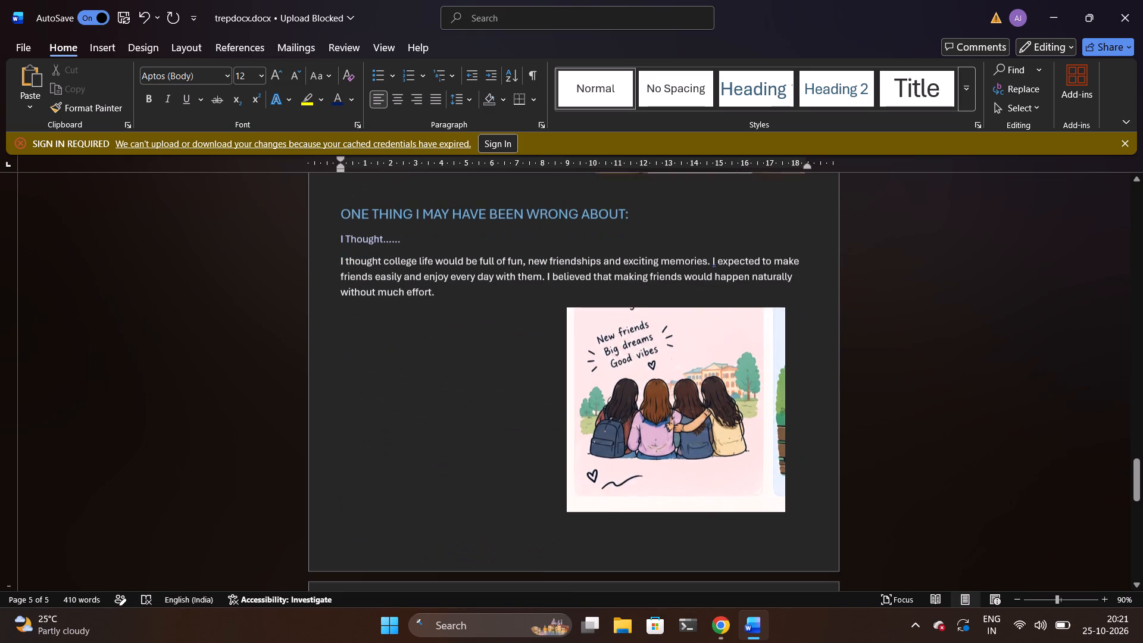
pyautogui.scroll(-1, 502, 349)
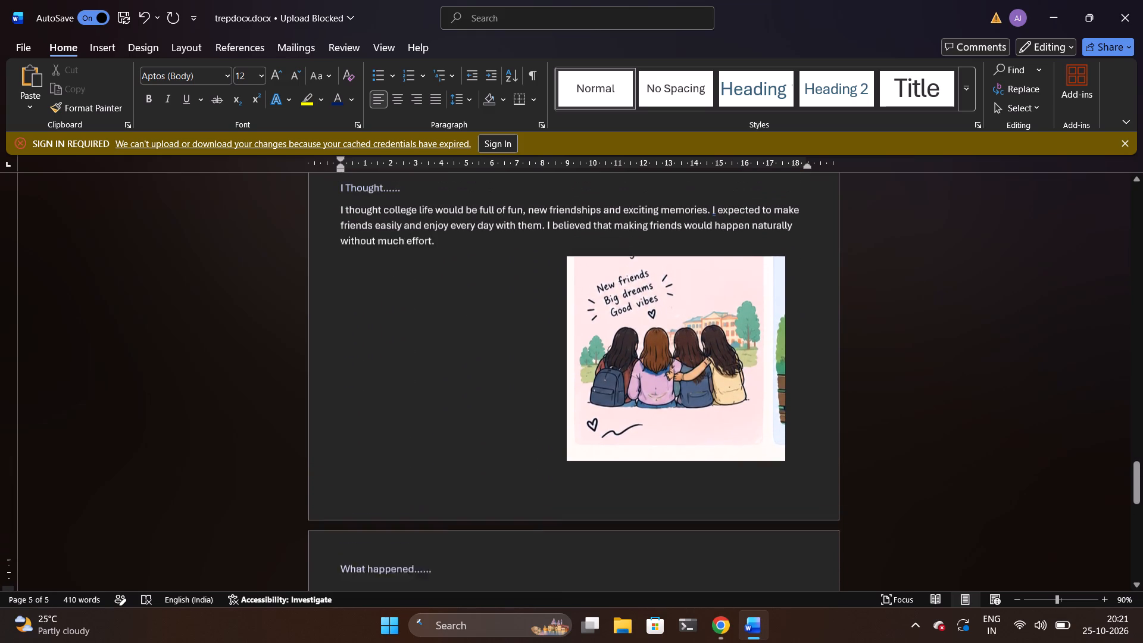
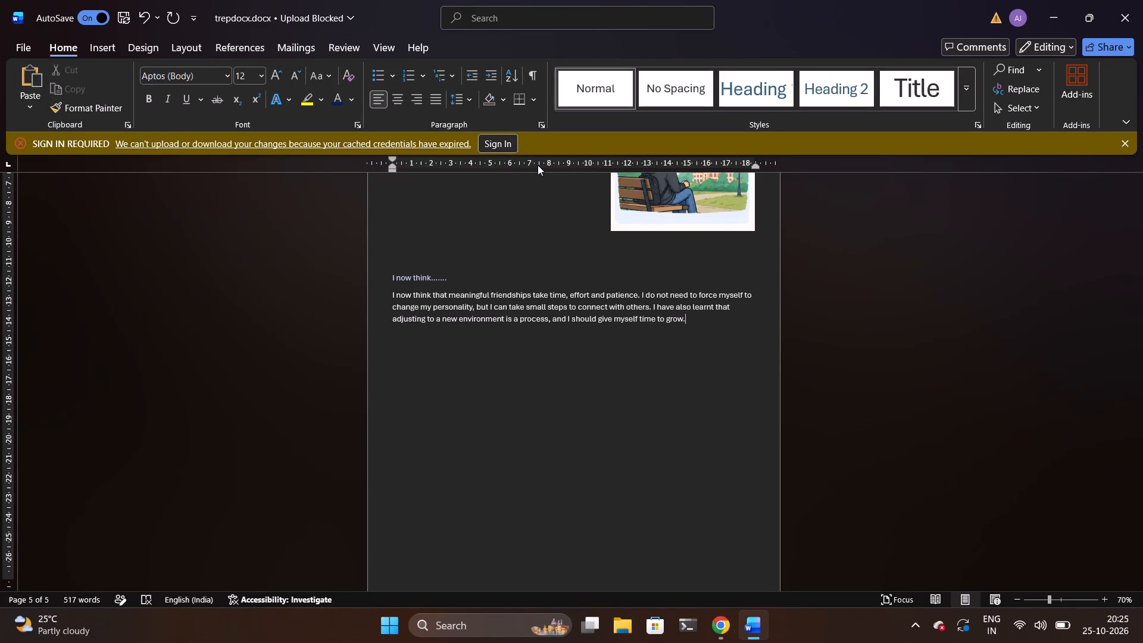
# Start a new empty paragraph below the "I now think......." text, after "give myself time to grow.".
pyautogui.scroll(3, 521, 352)
pyautogui.scroll(-1, 521, 352)
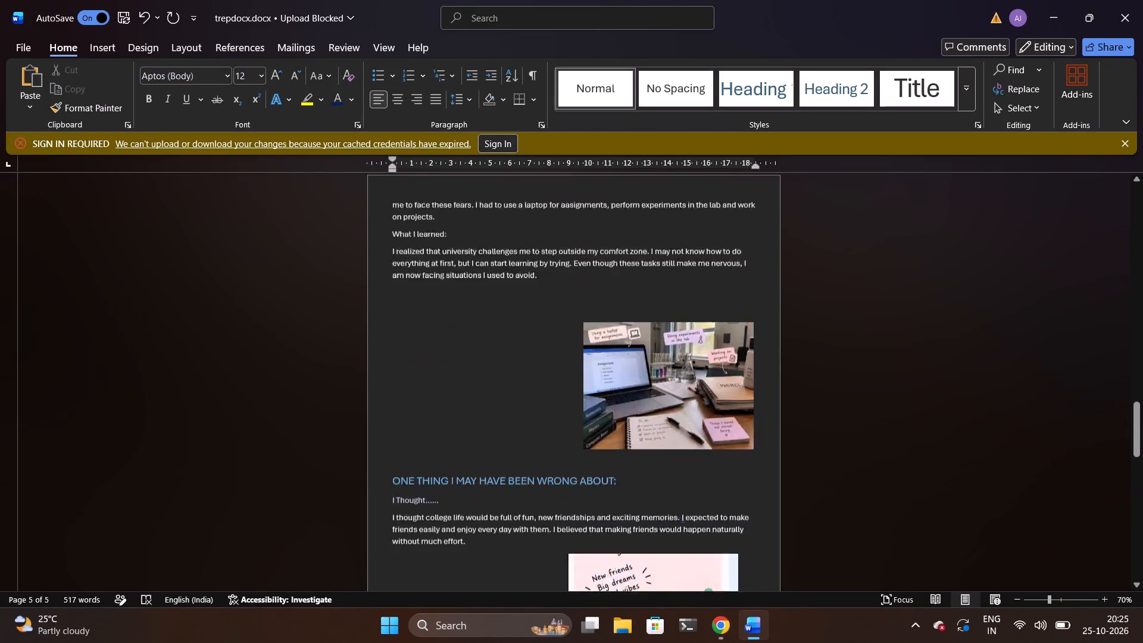
pyautogui.scroll(-5, 521, 352)
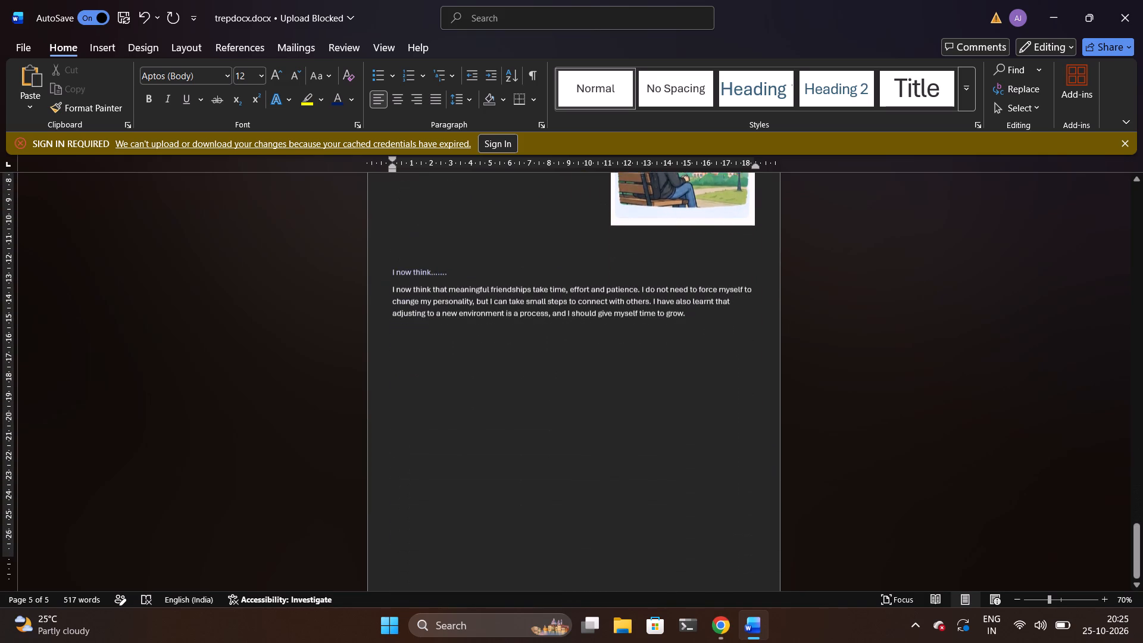
pyautogui.scroll(-1, 521, 352)
pyautogui.press('Return')
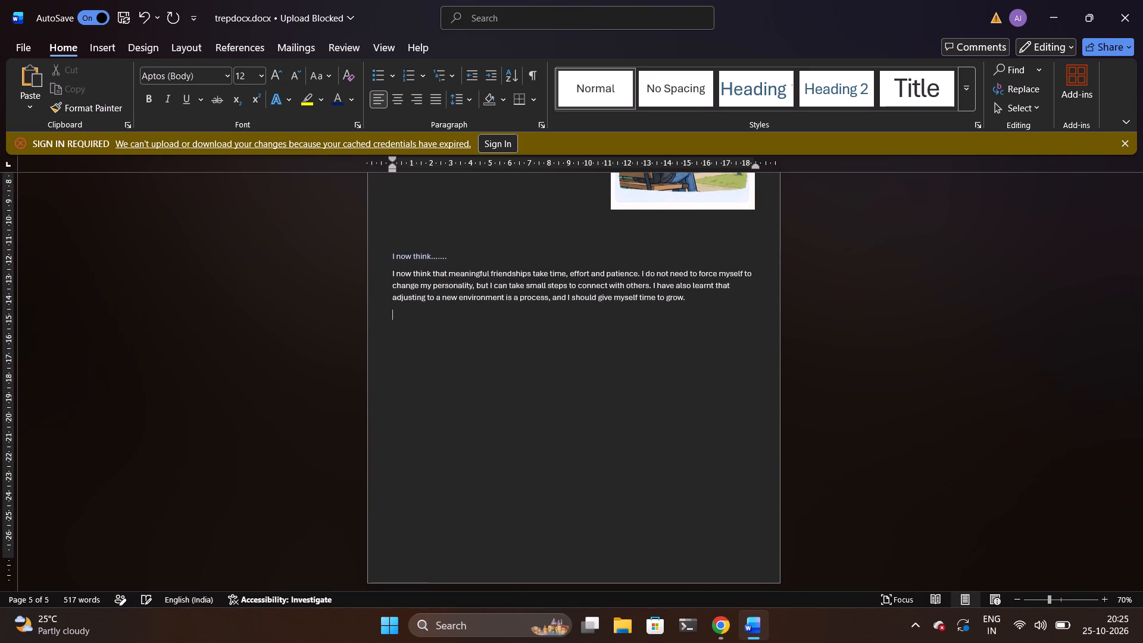
# Review the text and picture layout of the "ONE THING I MAY HAVE BEEN WRONG ABOUT" section across pages 4 and 5.
pyautogui.scroll(8, 521, 352)
pyautogui.scroll(-1, 521, 352)
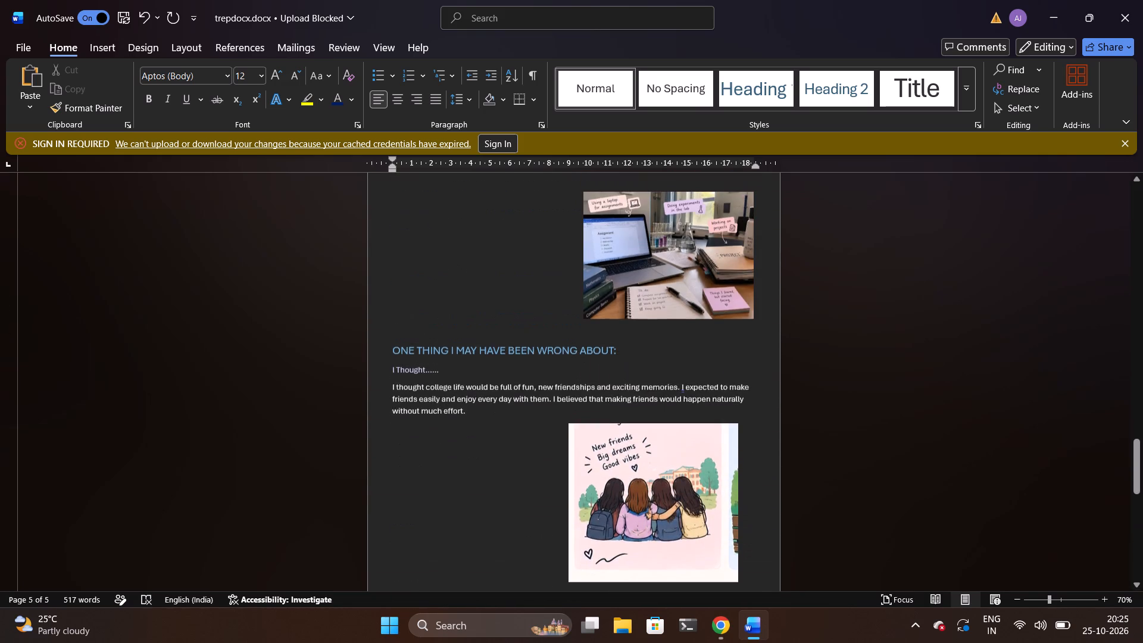
pyautogui.keyDown('ctrl'); pyautogui.scroll(-2, 521, 352); pyautogui.keyUp('ctrl')
pyautogui.scroll(-2, 521, 352)
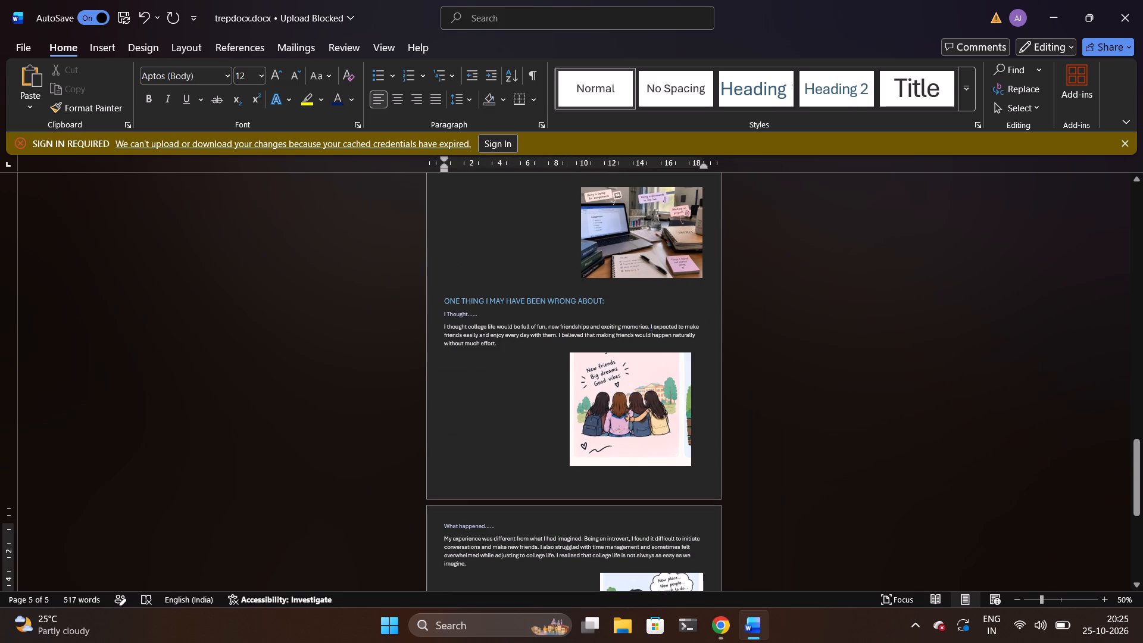
pyautogui.scroll(-2, 567, 330)
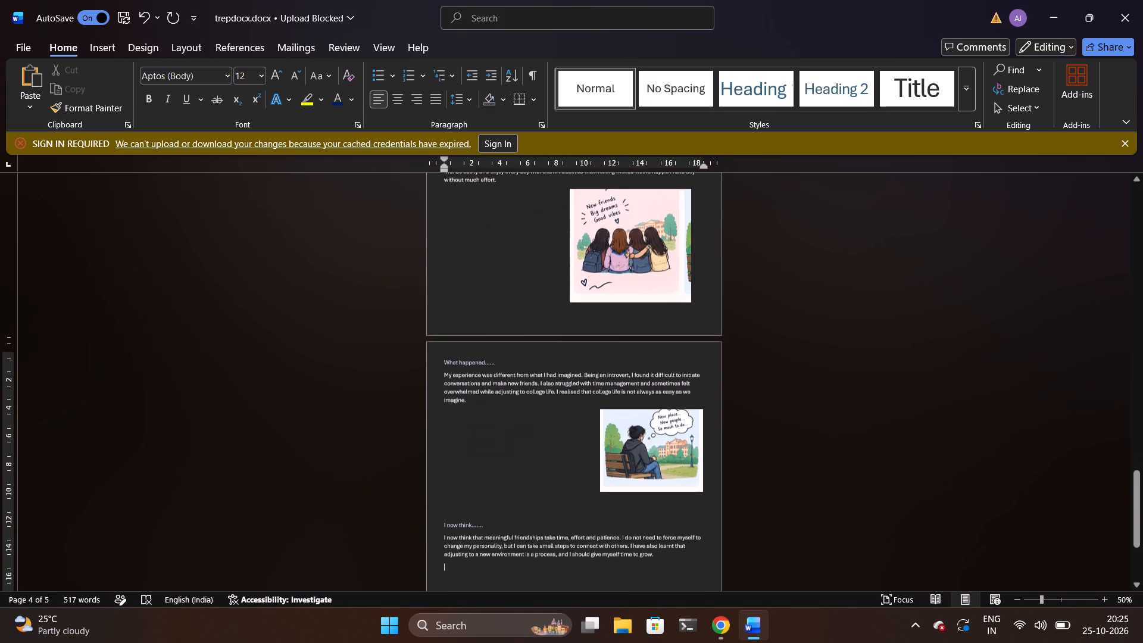
pyautogui.scroll(-1, 567, 330)
pyautogui.keyDown('ctrl'); pyautogui.scroll(-1, 567, 330); pyautogui.keyUp('ctrl')
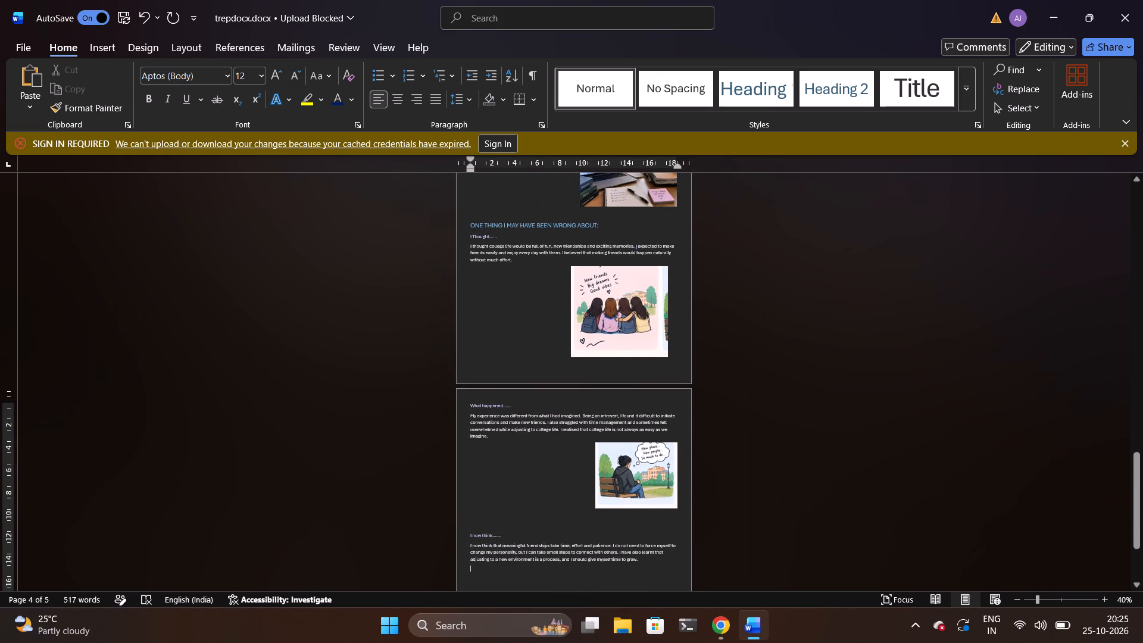
pyautogui.scroll(-2, 567, 330)
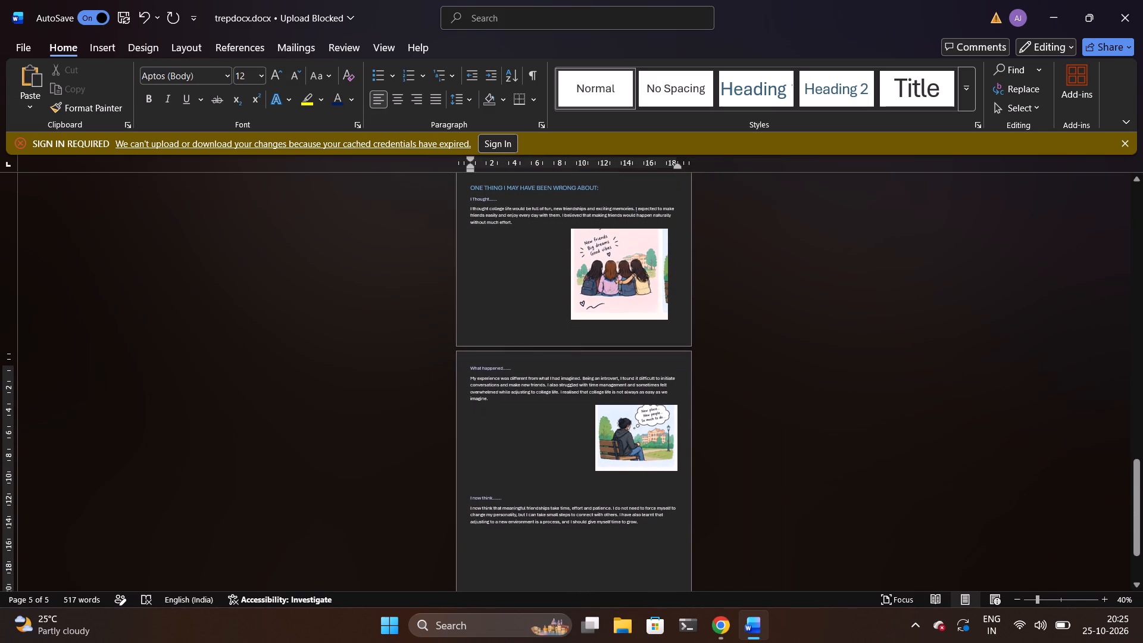
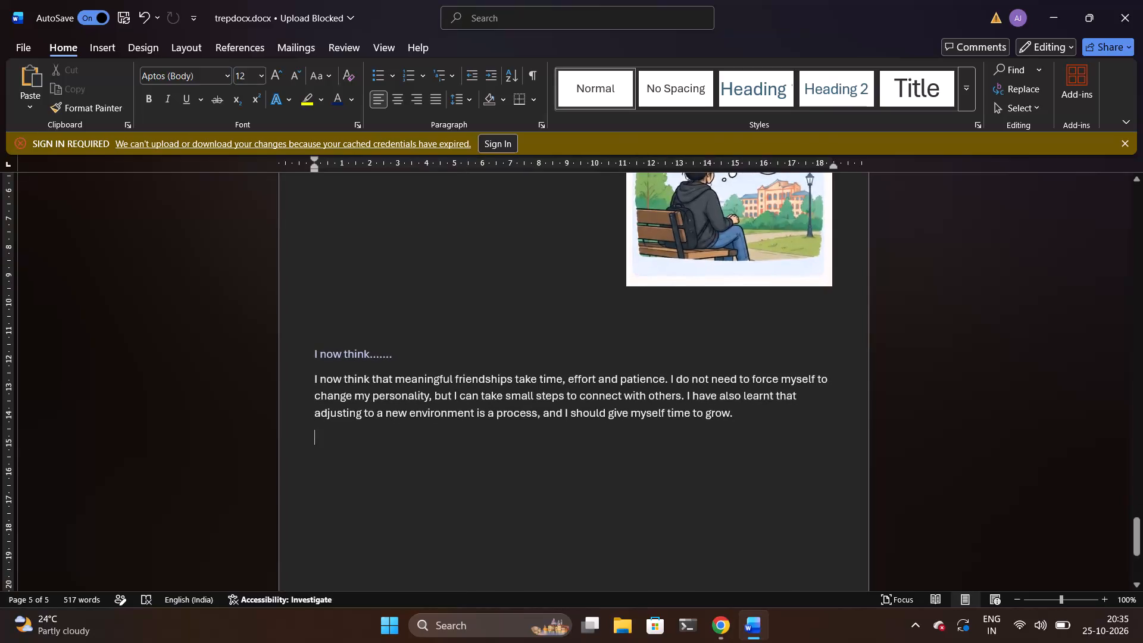
# Add the heading "MY BU 100 LENS" below the "I now think" paragraph at size 16 in a darker shade of the light-blue theme colour.
pyautogui.press('Return')
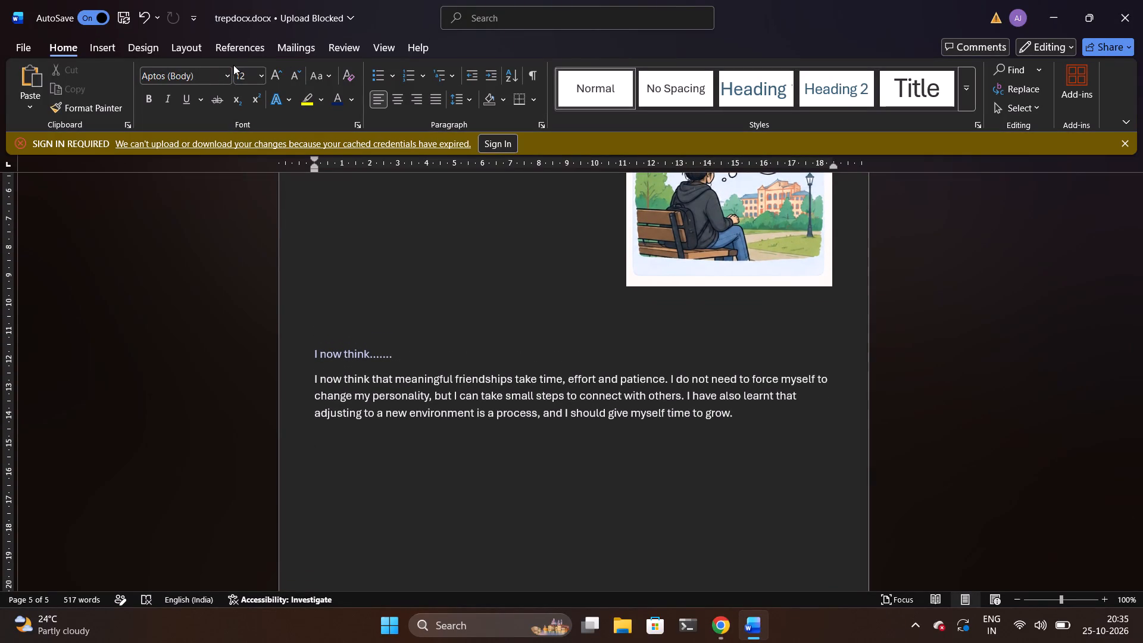
pyautogui.click(258, 80)
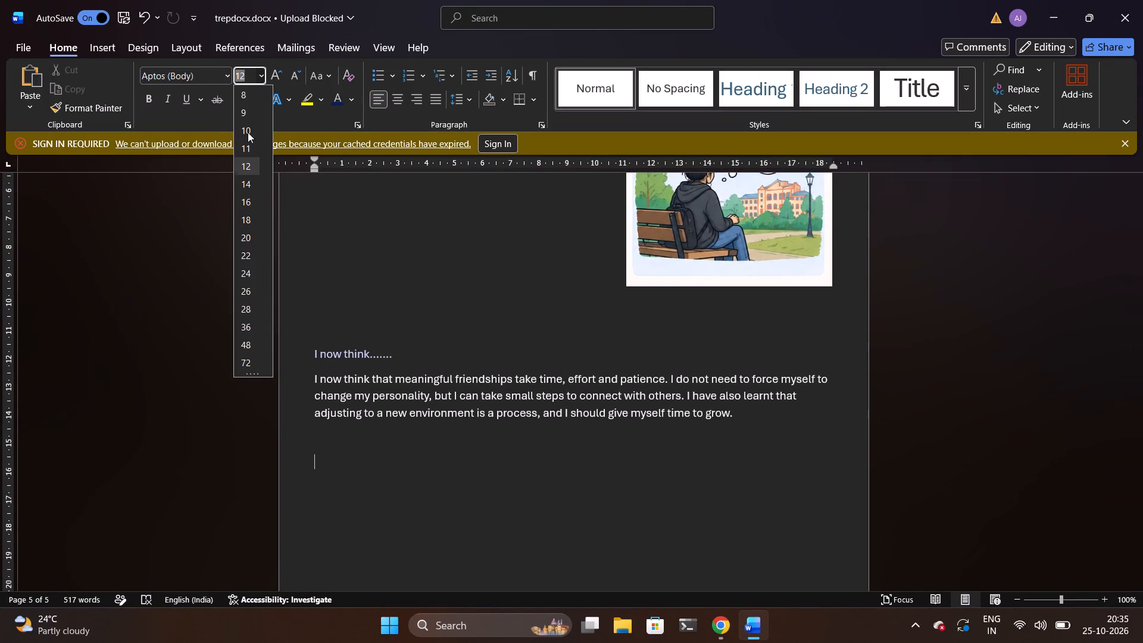
pyautogui.click(250, 199)
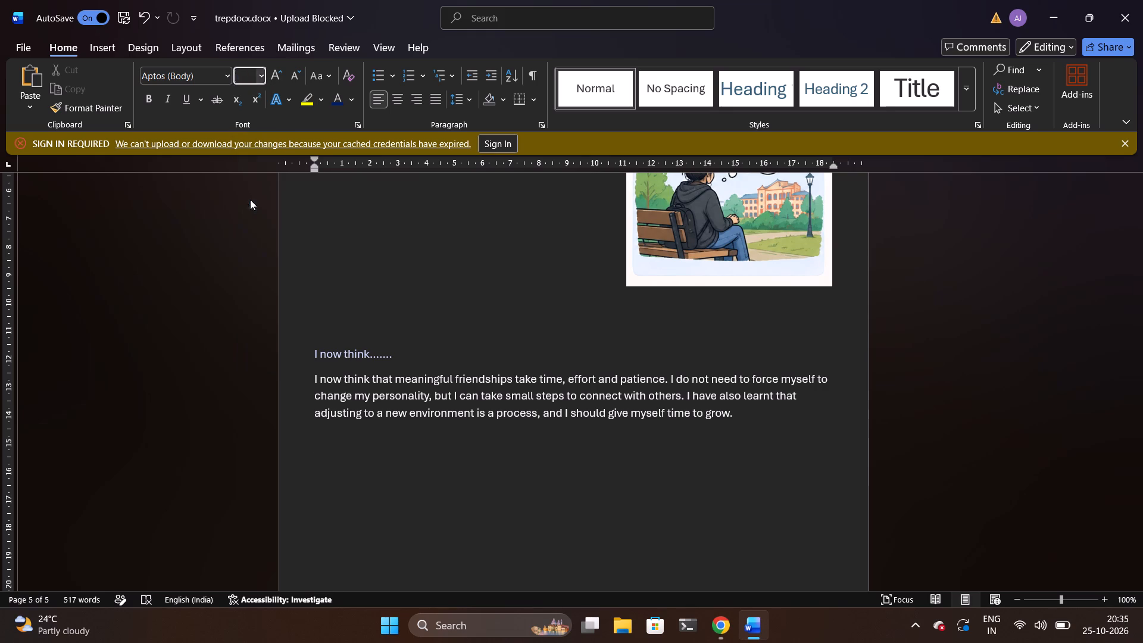
pyautogui.click(349, 105)
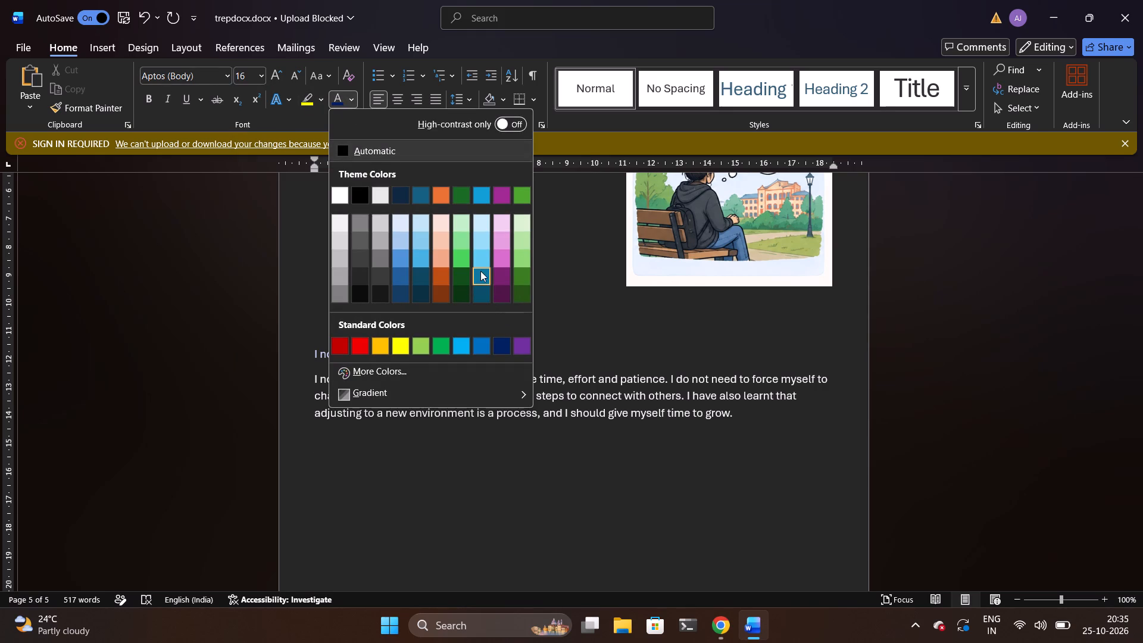
pyautogui.click(480, 271)
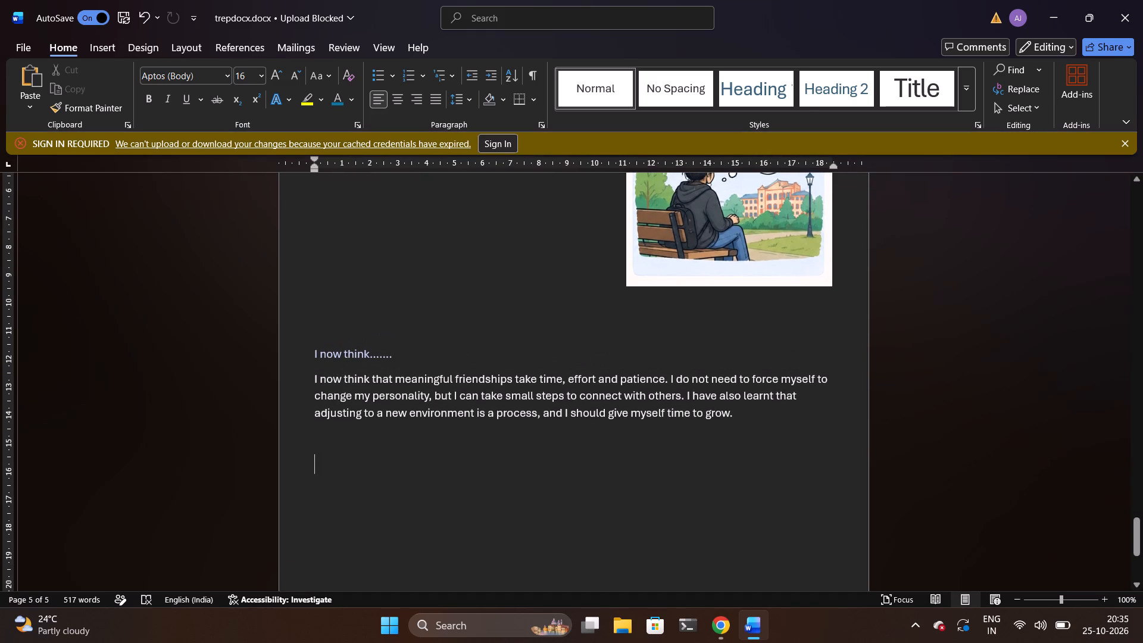
pyautogui.press('m')
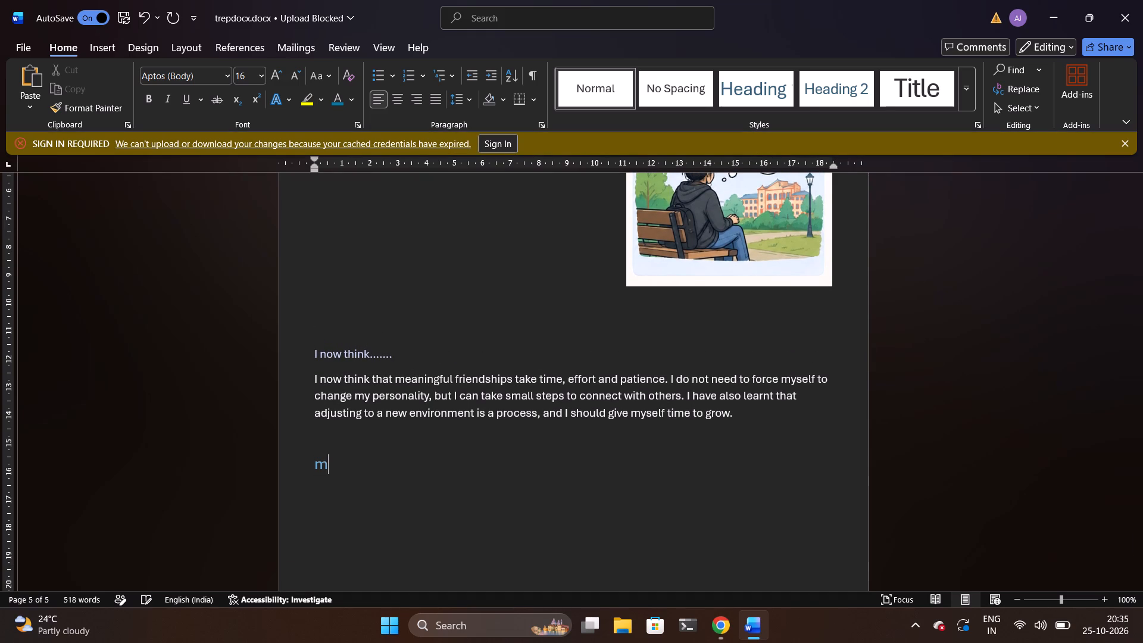
pyautogui.press('BackSpace')
pyautogui.write('MY BU')
pyautogui.press('space')
pyautogui.write('100')
pyautogui.press('space')
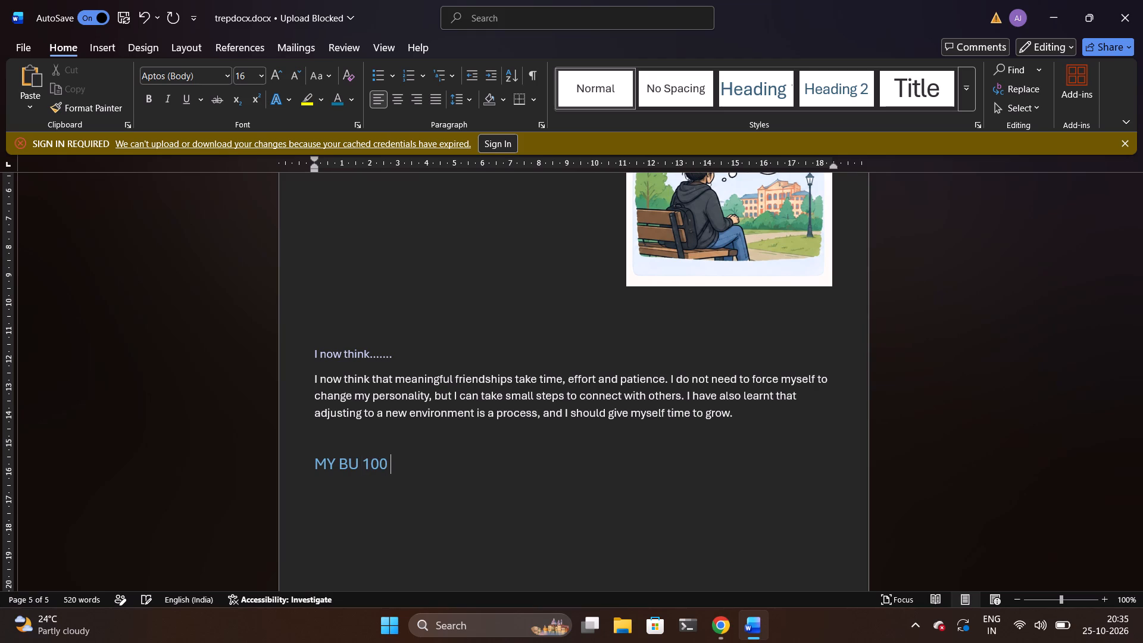
pyautogui.press('l')
pyautogui.write('ENS')
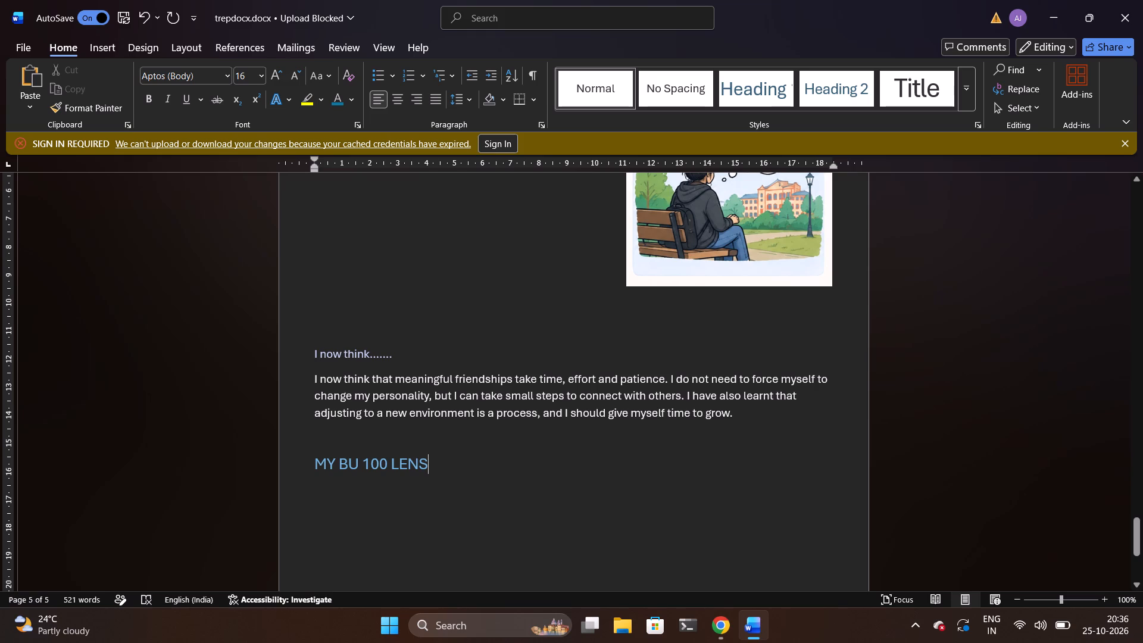
# Correct the new heading to read "MY BU100 LENS:", removing the space before 100 and ending with a colon.
pyautogui.click(366, 466)
pyautogui.press('BackSpace')
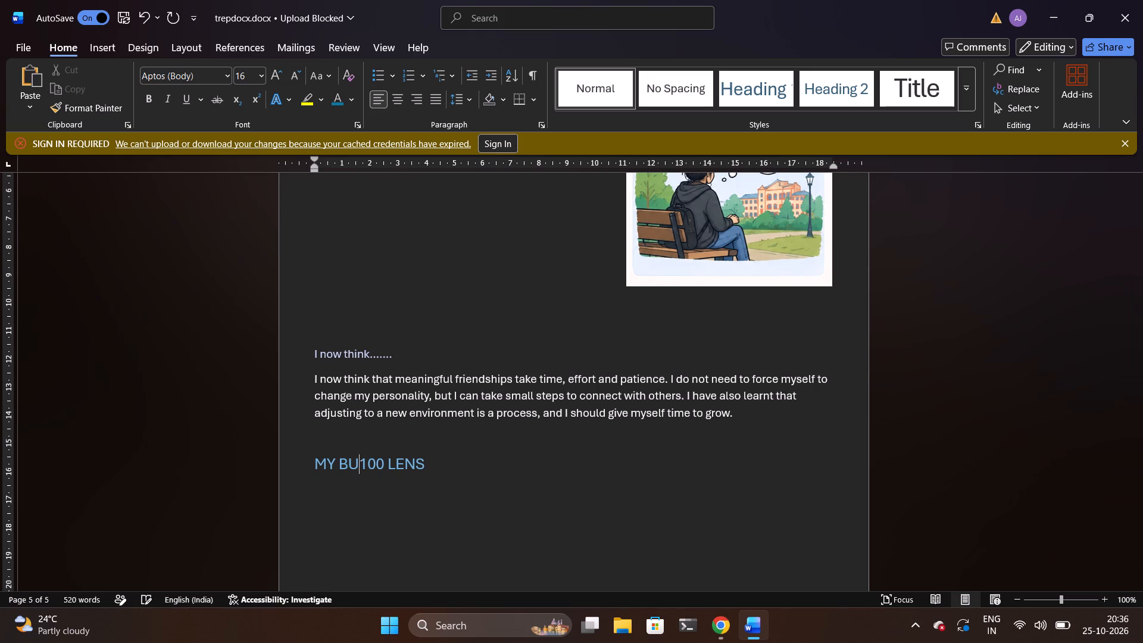
pyautogui.click(443, 468)
pyautogui.press(';')
pyautogui.press('Return')
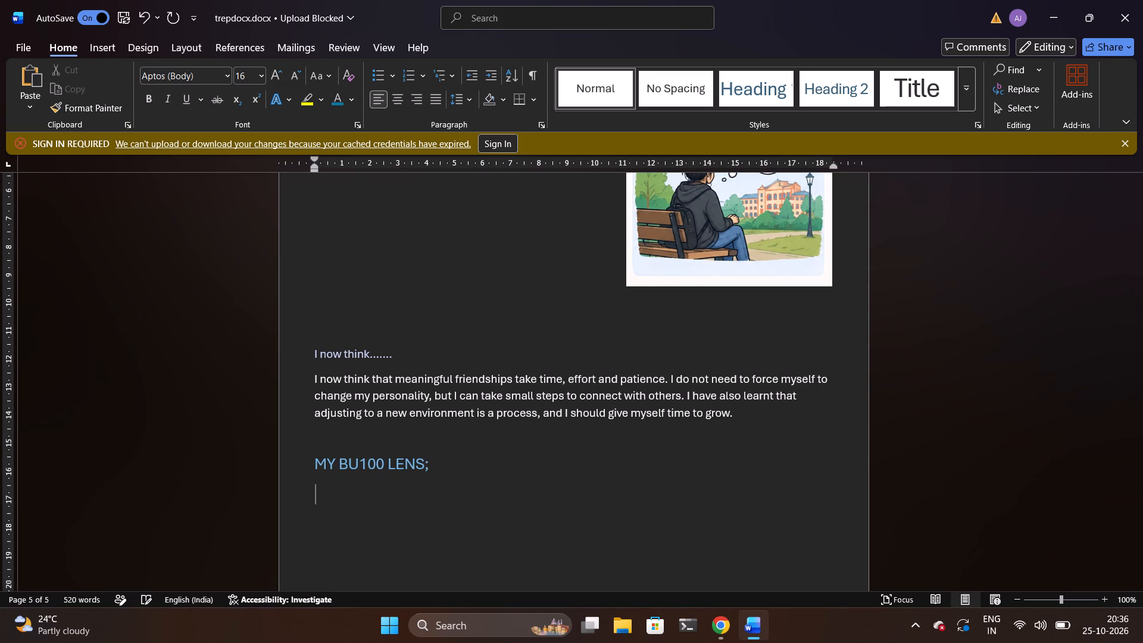
pyautogui.press('BackSpace')
pyautogui.press('BackSpace')
pyautogui.hotkey('shift', ':')
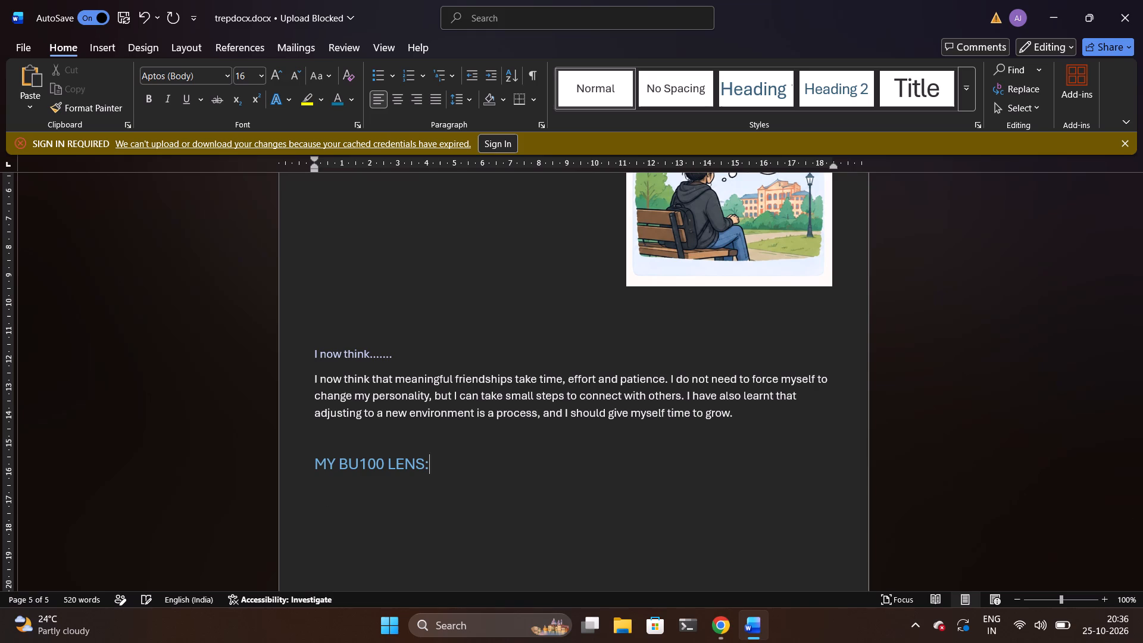
# Start a line under the heading with the label "Reading:" at size 12 in the standard dark blue font colour.
pyautogui.press('Return')
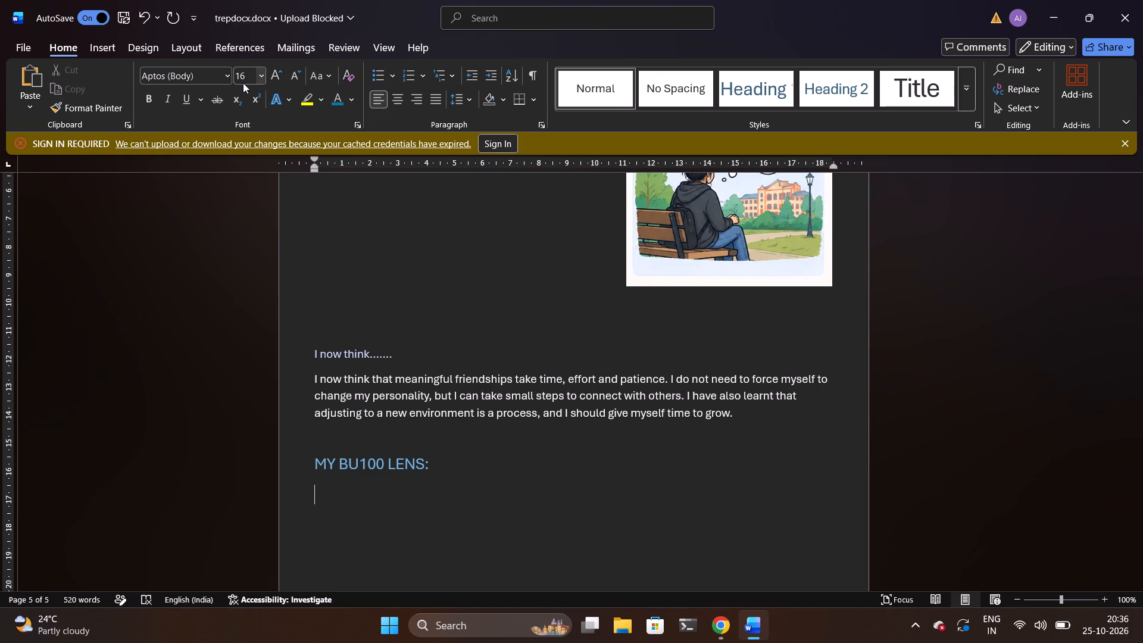
pyautogui.click(261, 74)
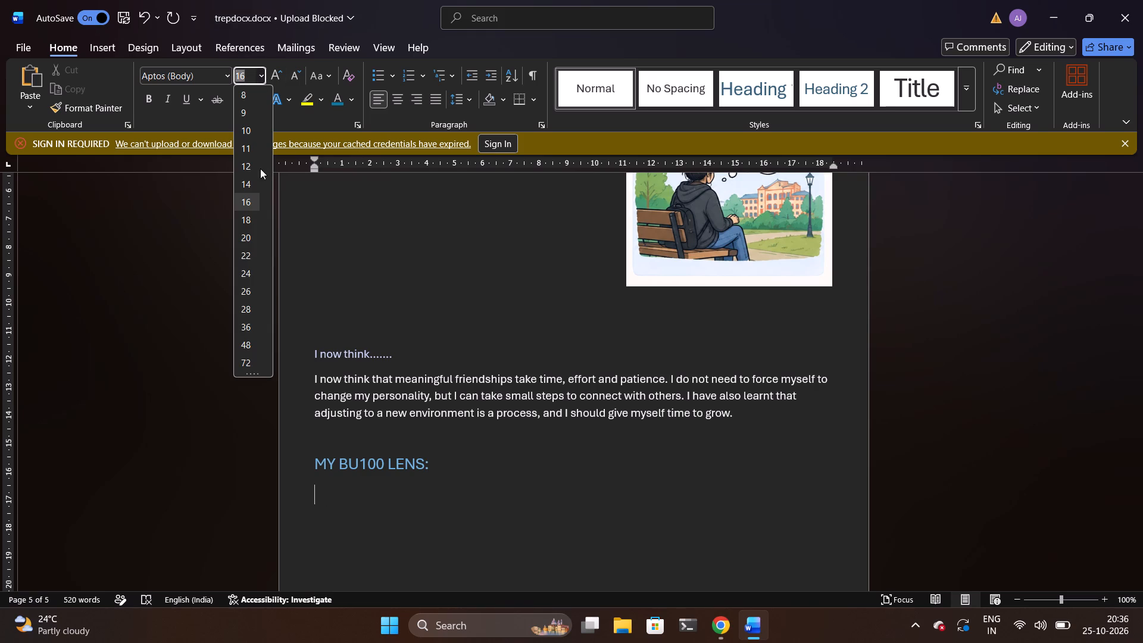
pyautogui.click(251, 168)
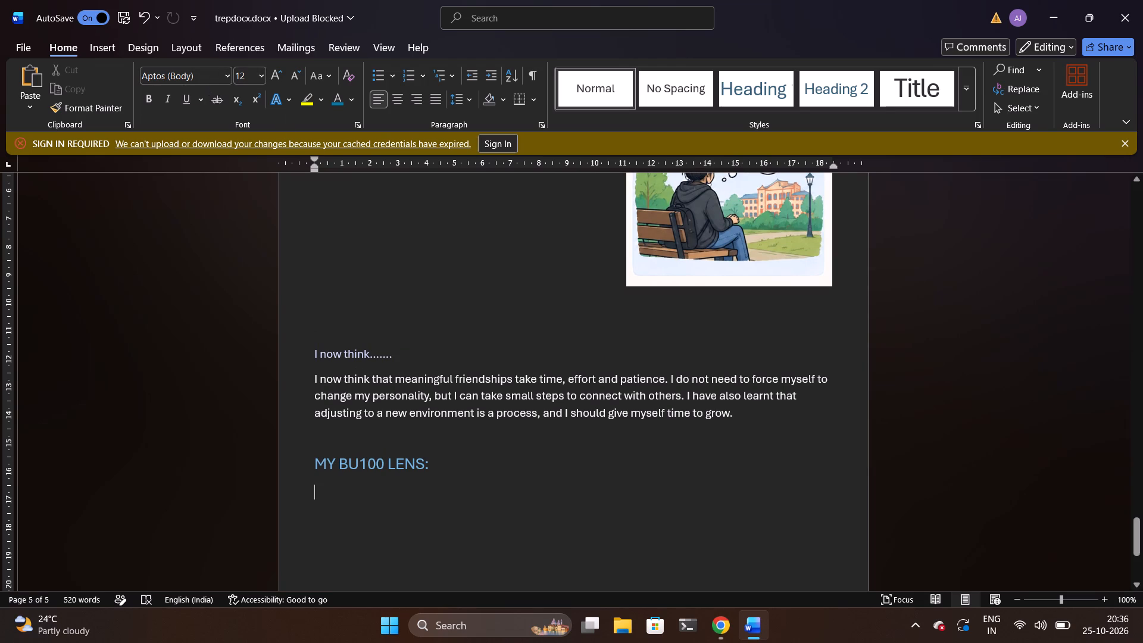
pyautogui.click(349, 102)
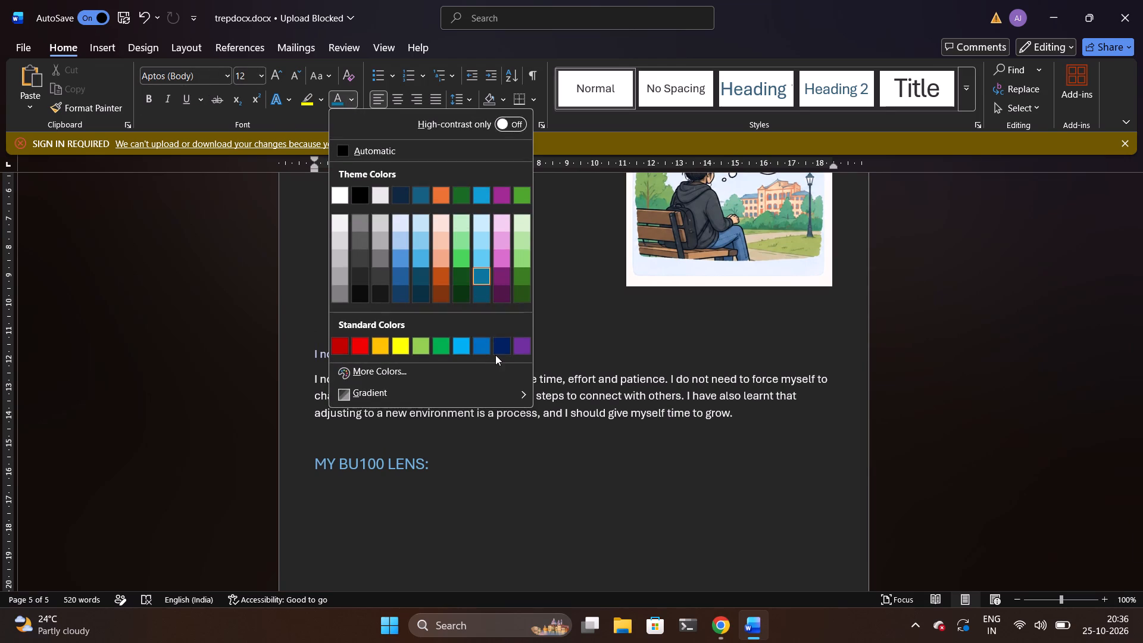
pyautogui.click(498, 346)
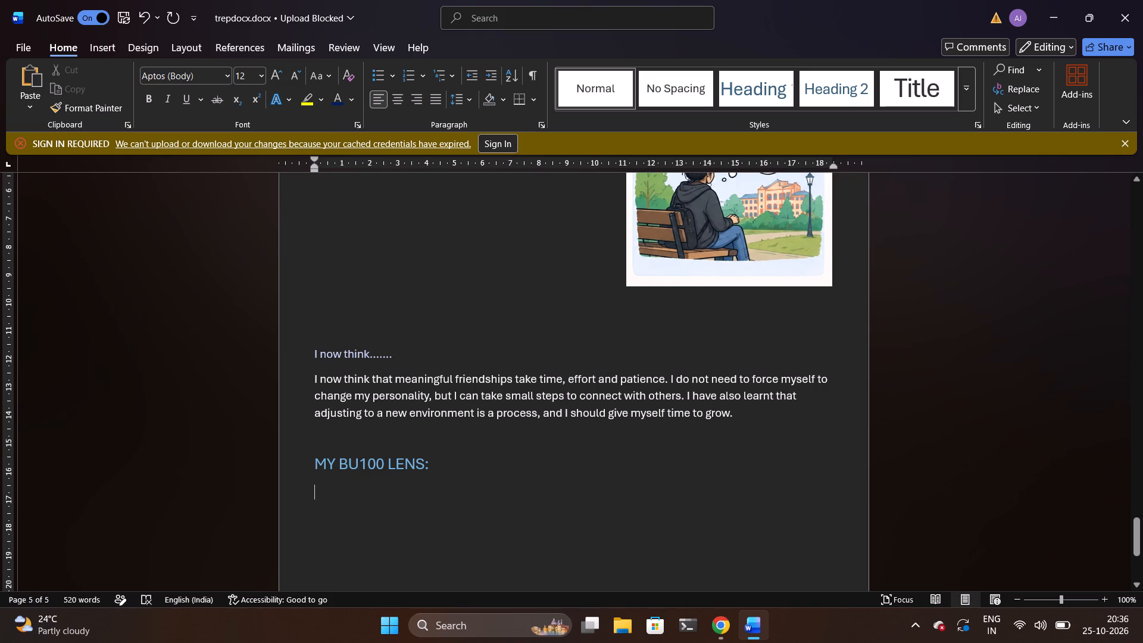
pyautogui.press('r')
pyautogui.write('eading')
pyautogui.write(':')
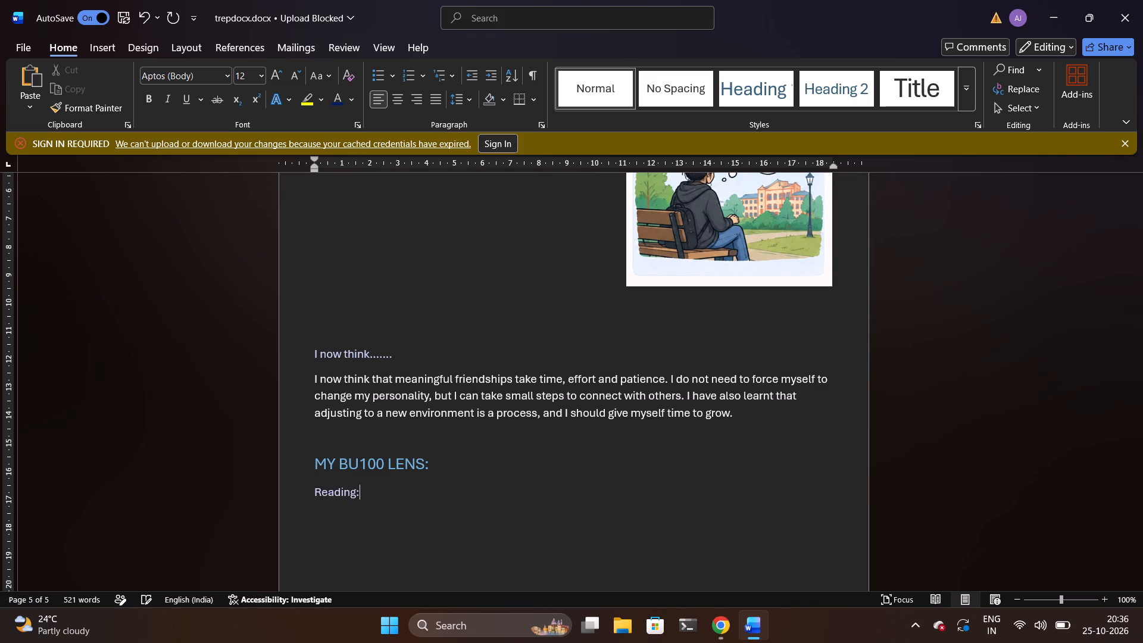
pyautogui.press('space')
# Enter the reading title "The Scout Mindset" after the "Reading:" label.
pyautogui.press('t')
pyautogui.write('he')
pyautogui.press('space')
pyautogui.write('SC')
pyautogui.press('BackSpace')
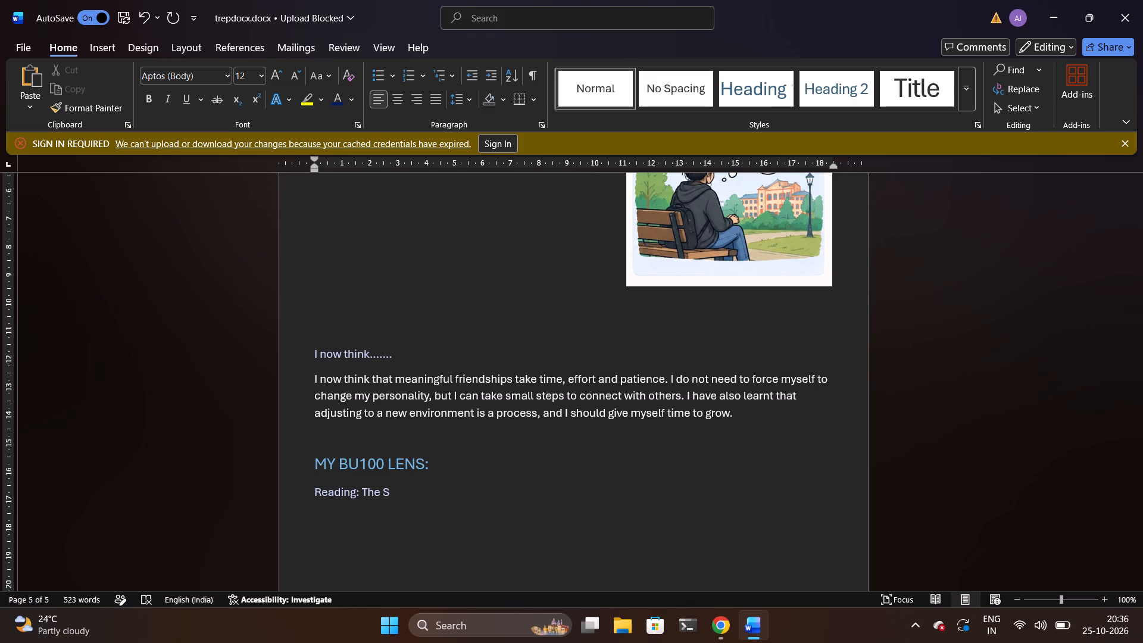
pyautogui.write('out')
pyautogui.press('space')
pyautogui.press('BackSpace')
pyautogui.press('BackSpace')
pyautogui.press('BackSpace')
pyautogui.press('BackSpace')
pyautogui.write('cout')
pyautogui.press('space')
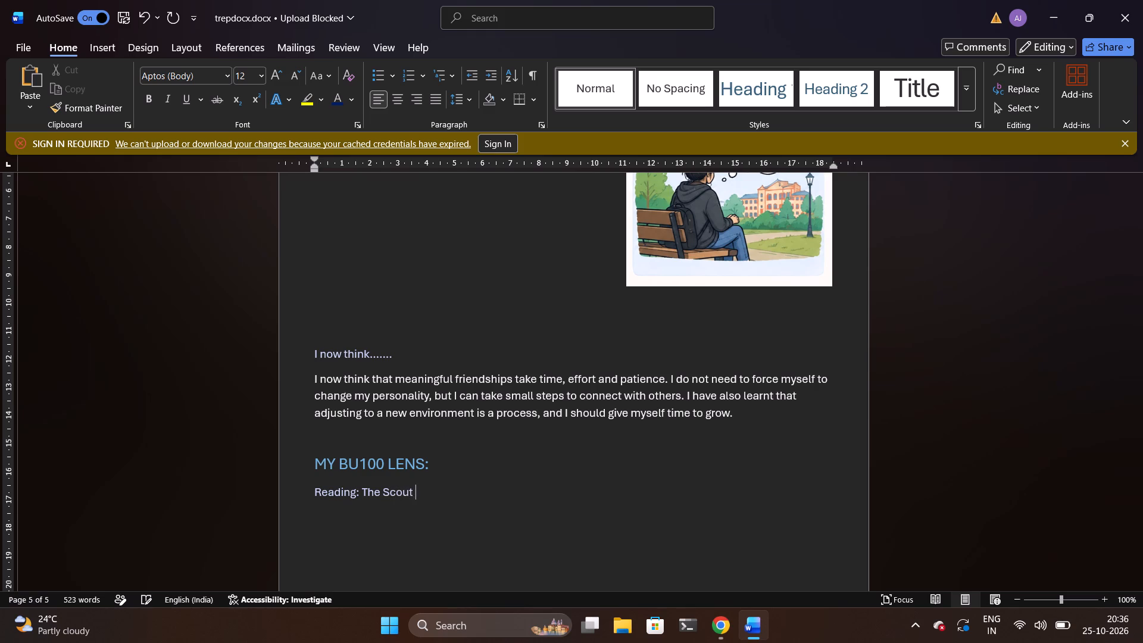
pyautogui.press('m')
pyautogui.press('o')
pyautogui.press('BackSpace')
pyautogui.press('i')
pyautogui.press('n')
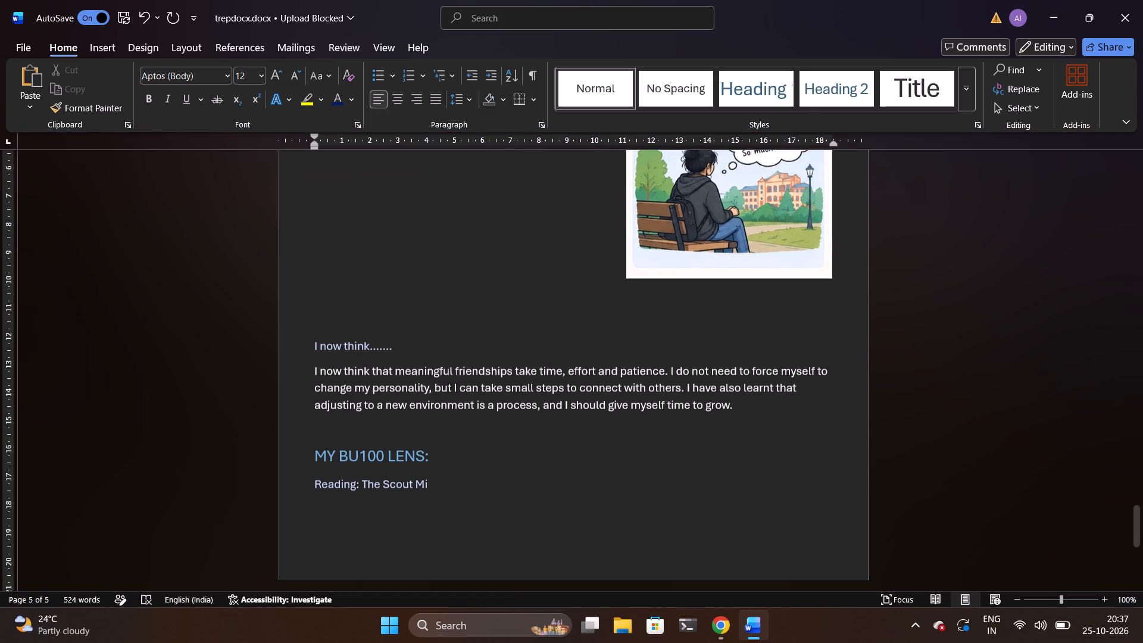
pyautogui.write('dset')
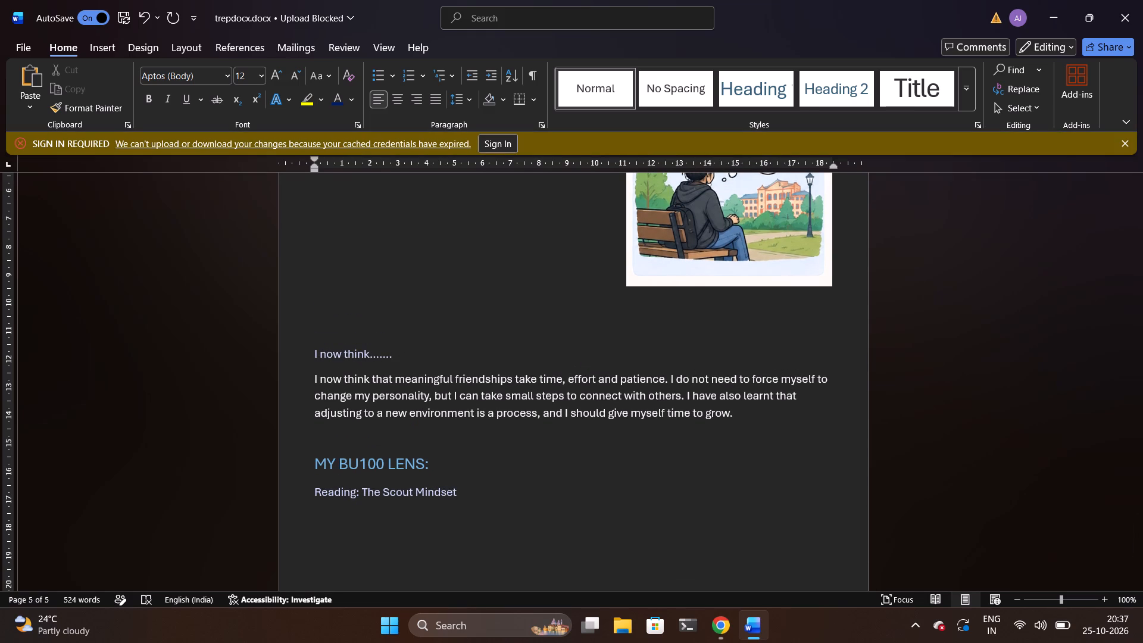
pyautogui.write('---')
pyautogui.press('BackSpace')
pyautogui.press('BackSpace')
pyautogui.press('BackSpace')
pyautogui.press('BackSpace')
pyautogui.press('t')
# Add a single hyphen directly after the reading title "The Scout Mindset", with no space before it.
pyautogui.press('space')
pyautogui.press('BackSpace')
pyautogui.press('-')
pyautogui.press('-')
pyautogui.press('-')
pyautogui.press('BackSpace')
pyautogui.press('BackSpace')
pyautogui.press('-')
pyautogui.press('BackSpace')
pyautogui.write('--')
pyautogui.press('BackSpace')
pyautogui.press('BackSpace')
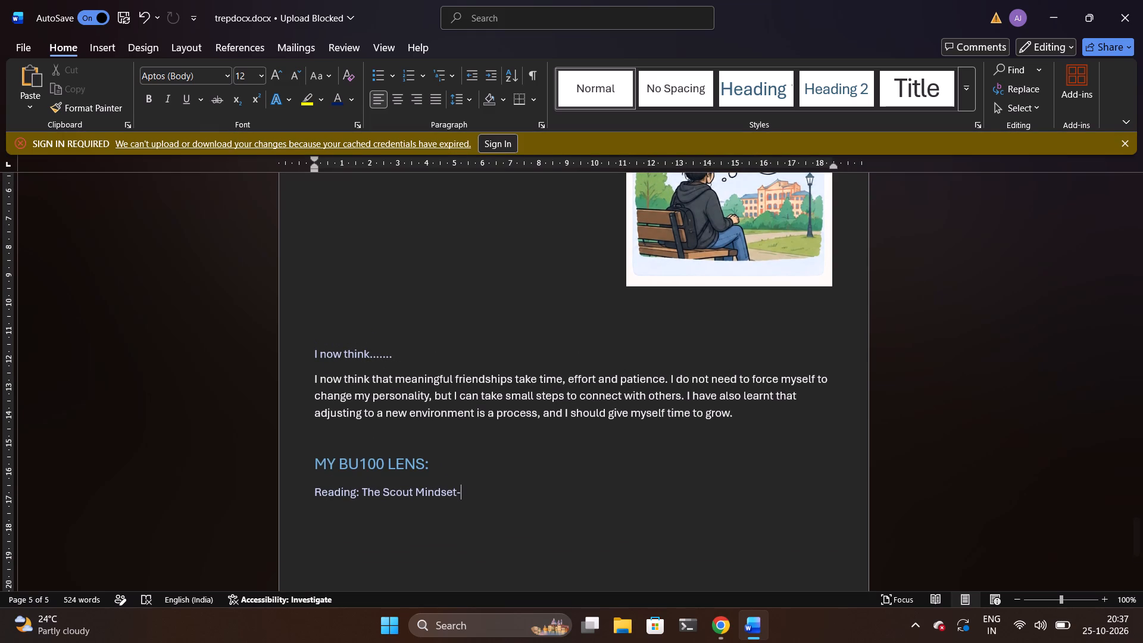
# Enter the author's name "Julia Galef" after the hyphen on the reading line, separated by a space.
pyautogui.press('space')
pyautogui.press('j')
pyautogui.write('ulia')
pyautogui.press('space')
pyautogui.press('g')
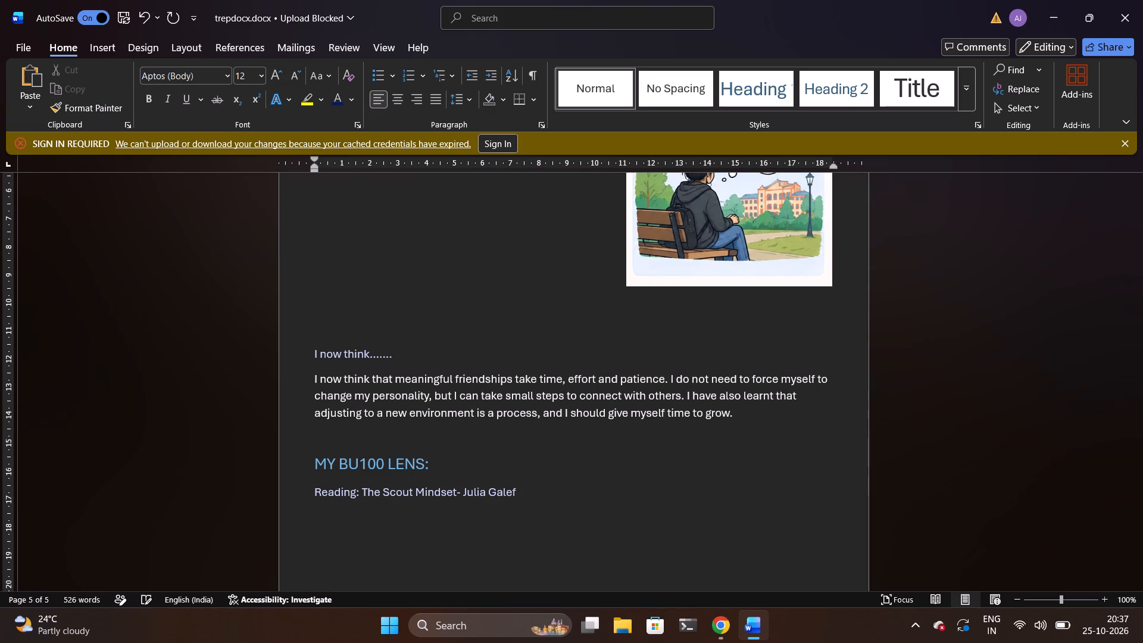
# Start a new line below the "Reading:" line under "MY BU100 LENS:" with the words "One Idea".
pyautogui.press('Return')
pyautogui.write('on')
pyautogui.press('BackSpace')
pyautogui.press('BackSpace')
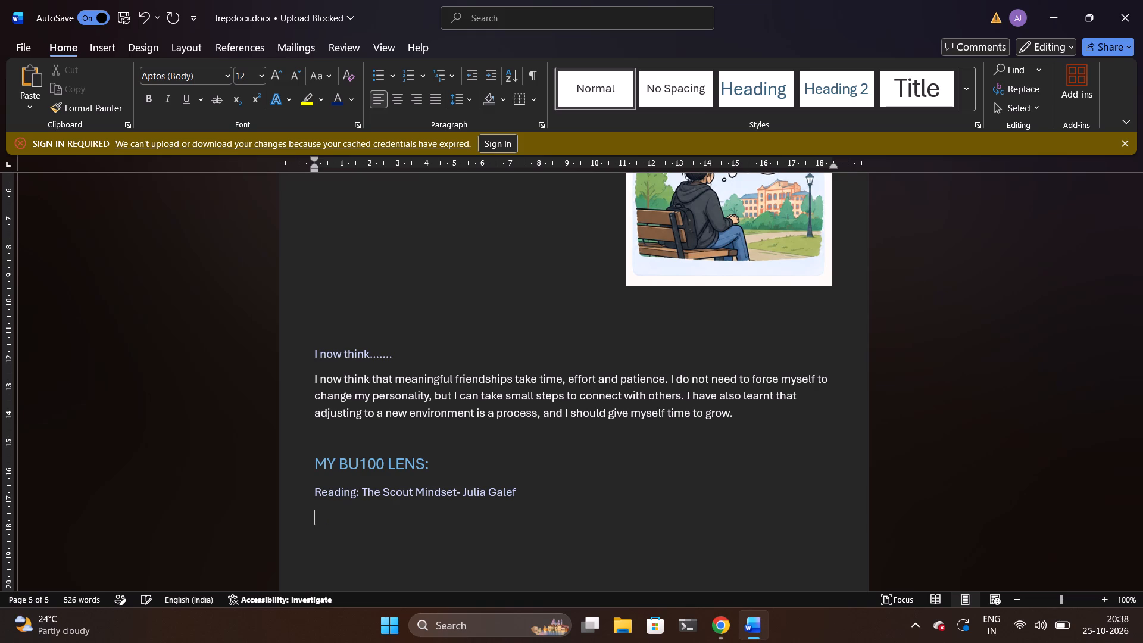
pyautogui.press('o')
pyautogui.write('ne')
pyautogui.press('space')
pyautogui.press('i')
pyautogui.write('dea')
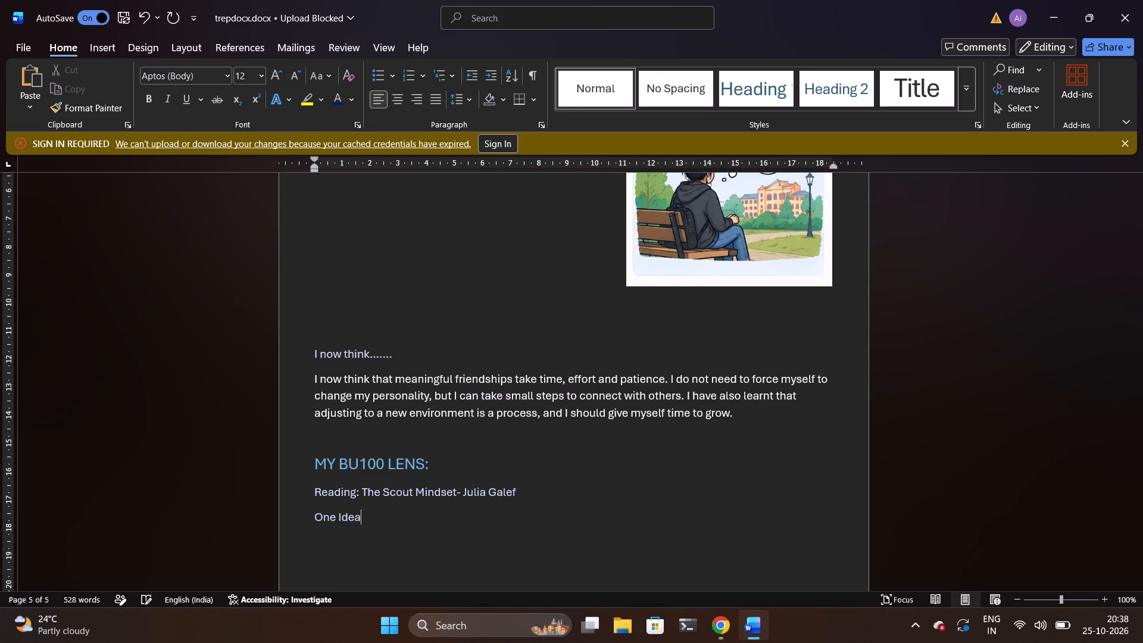
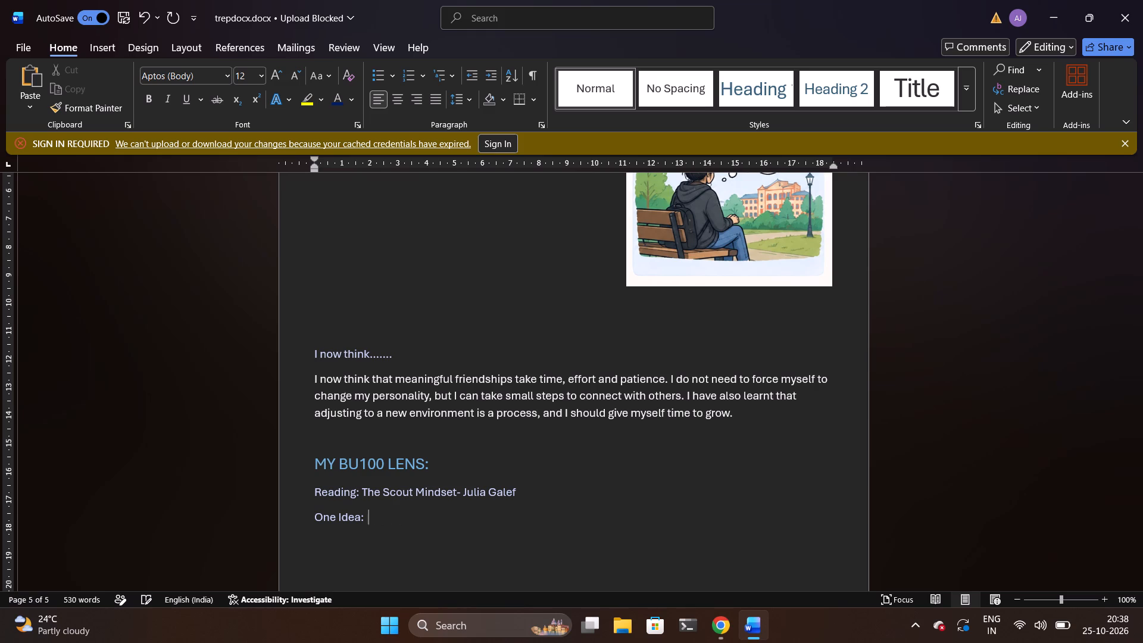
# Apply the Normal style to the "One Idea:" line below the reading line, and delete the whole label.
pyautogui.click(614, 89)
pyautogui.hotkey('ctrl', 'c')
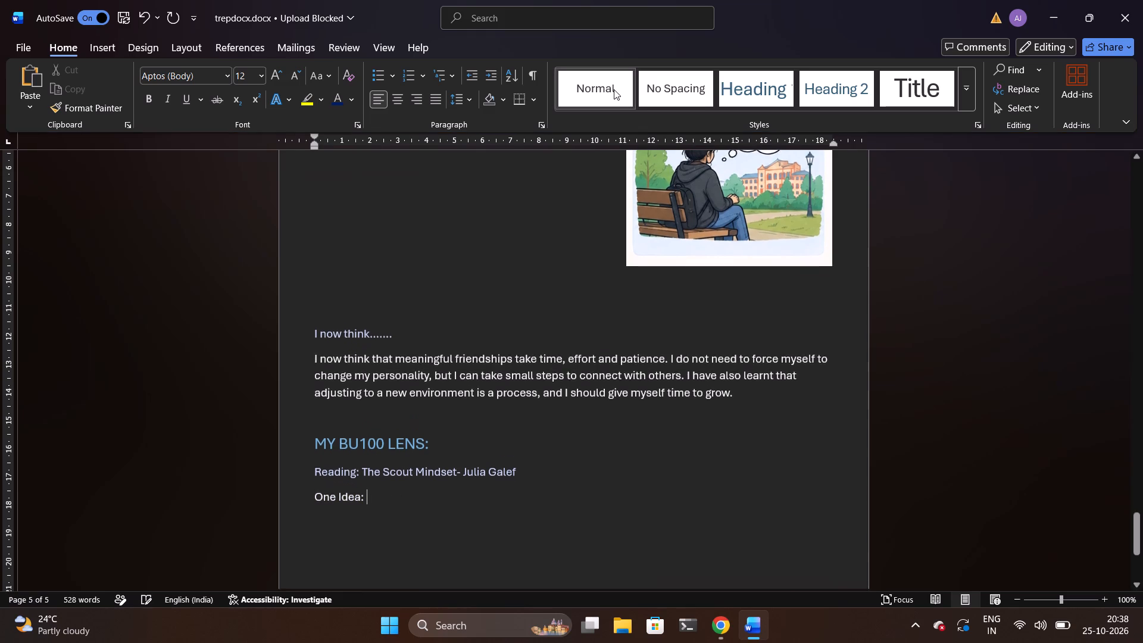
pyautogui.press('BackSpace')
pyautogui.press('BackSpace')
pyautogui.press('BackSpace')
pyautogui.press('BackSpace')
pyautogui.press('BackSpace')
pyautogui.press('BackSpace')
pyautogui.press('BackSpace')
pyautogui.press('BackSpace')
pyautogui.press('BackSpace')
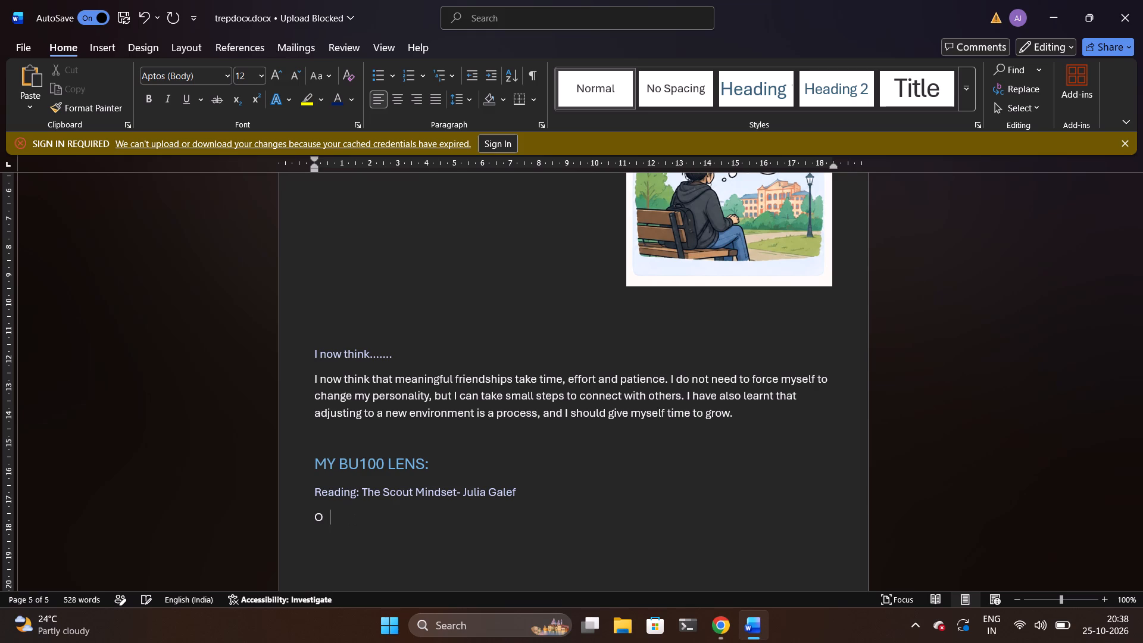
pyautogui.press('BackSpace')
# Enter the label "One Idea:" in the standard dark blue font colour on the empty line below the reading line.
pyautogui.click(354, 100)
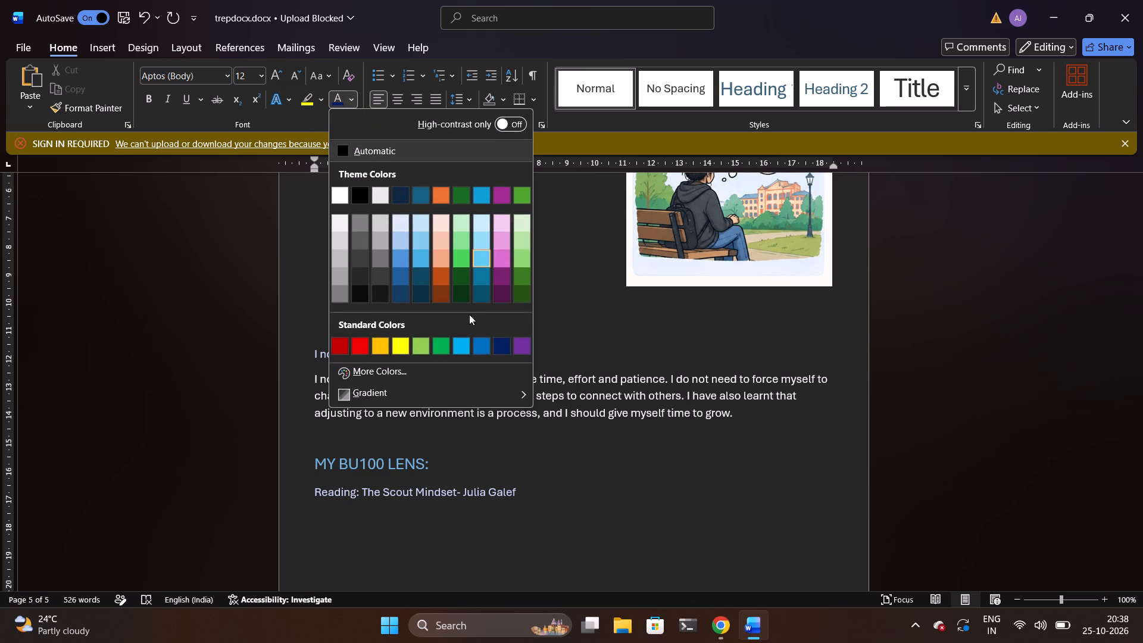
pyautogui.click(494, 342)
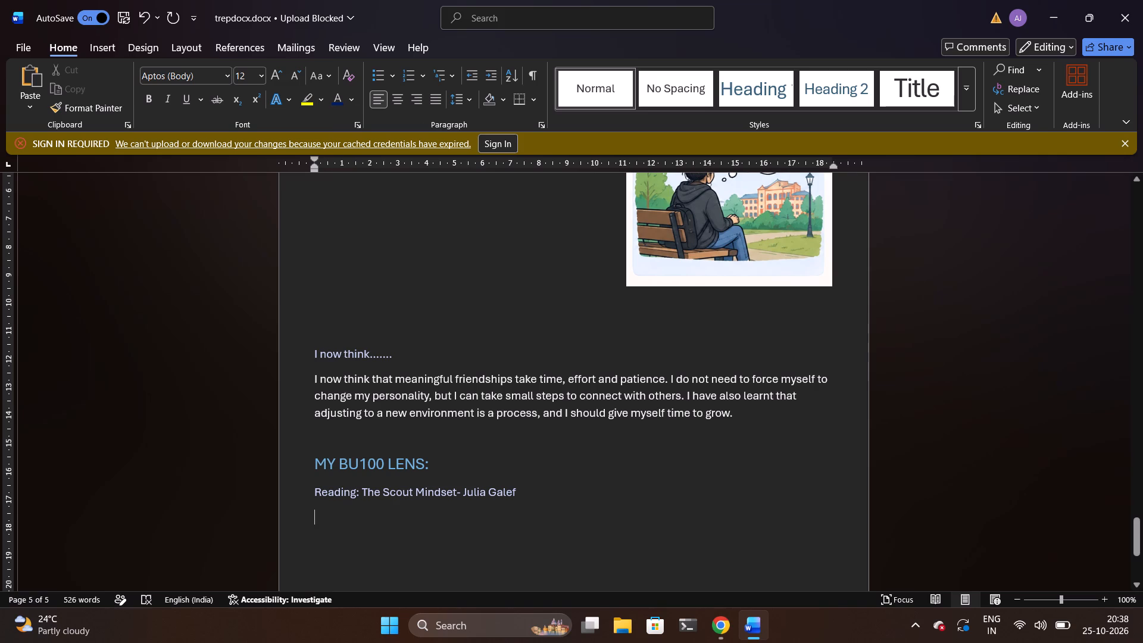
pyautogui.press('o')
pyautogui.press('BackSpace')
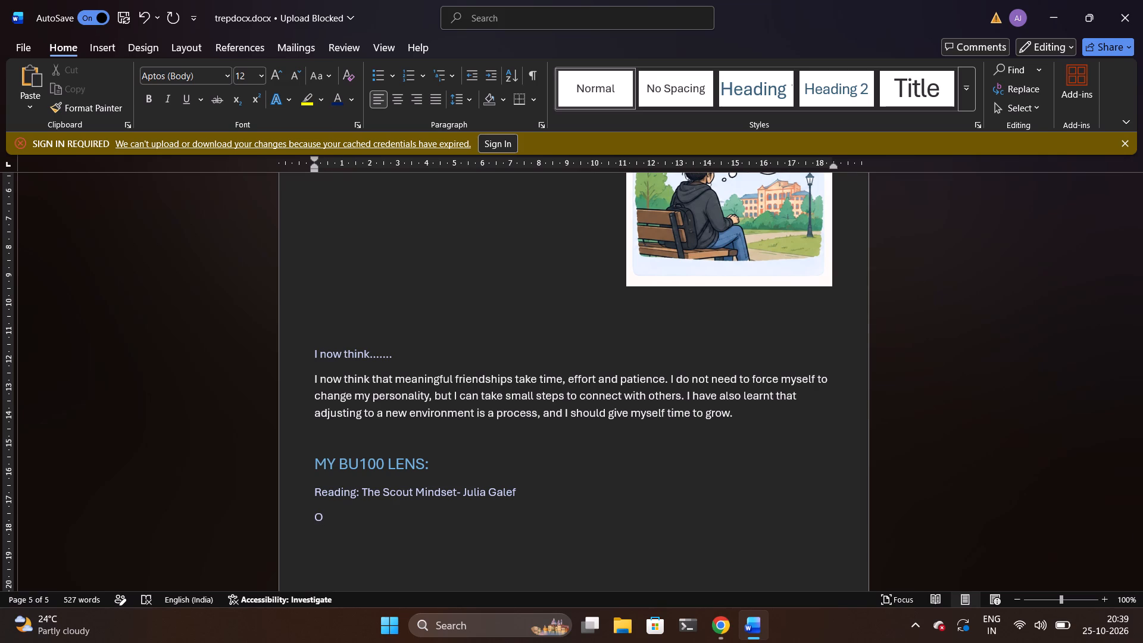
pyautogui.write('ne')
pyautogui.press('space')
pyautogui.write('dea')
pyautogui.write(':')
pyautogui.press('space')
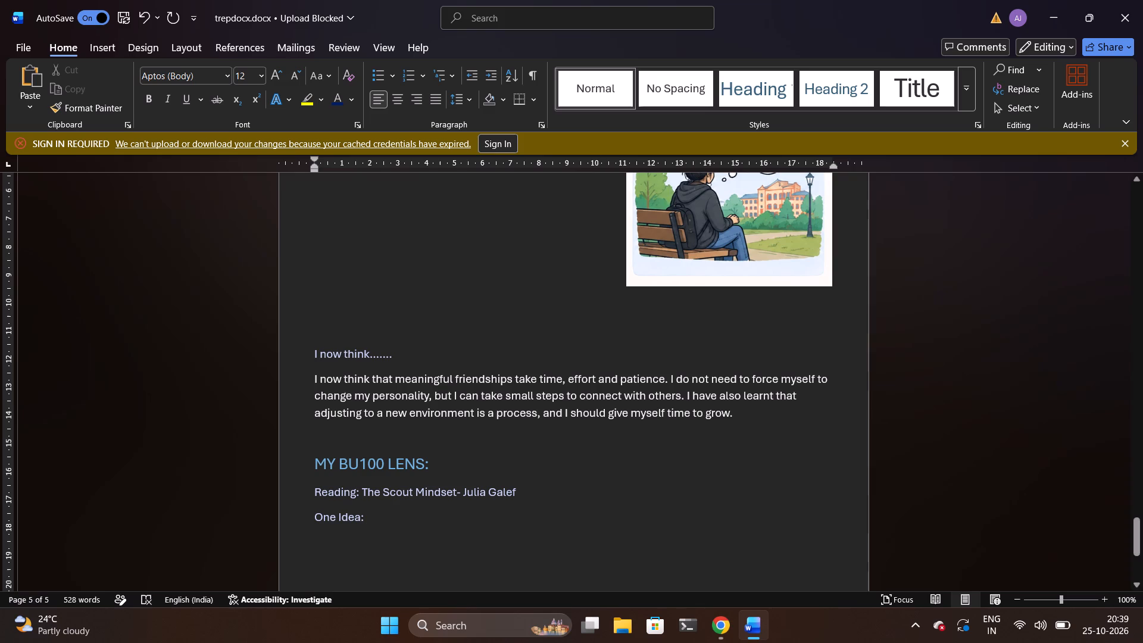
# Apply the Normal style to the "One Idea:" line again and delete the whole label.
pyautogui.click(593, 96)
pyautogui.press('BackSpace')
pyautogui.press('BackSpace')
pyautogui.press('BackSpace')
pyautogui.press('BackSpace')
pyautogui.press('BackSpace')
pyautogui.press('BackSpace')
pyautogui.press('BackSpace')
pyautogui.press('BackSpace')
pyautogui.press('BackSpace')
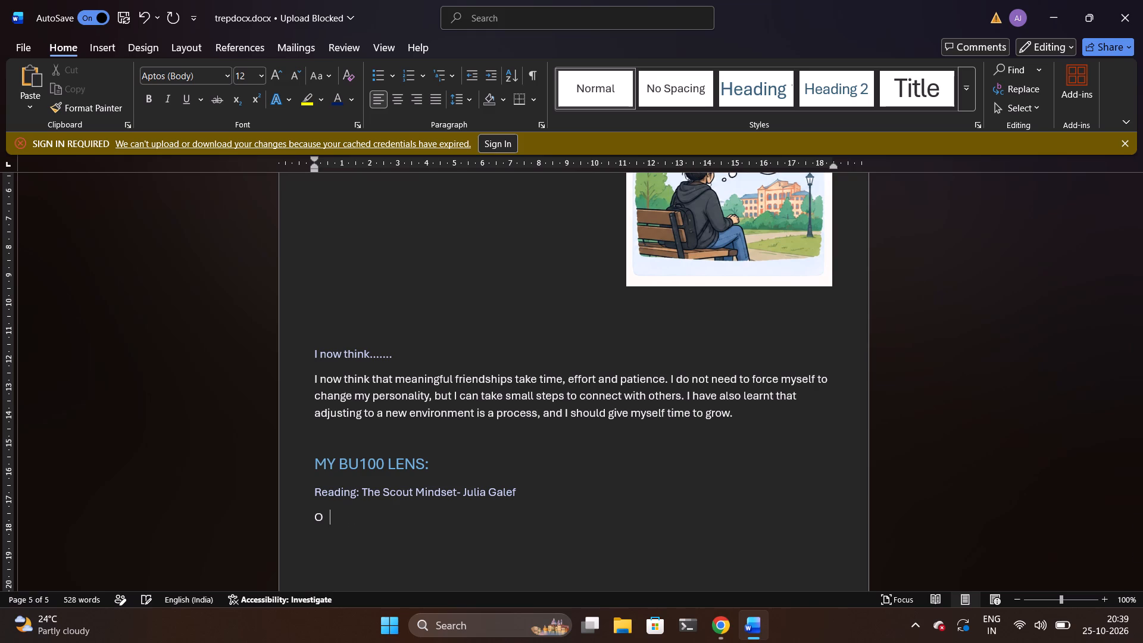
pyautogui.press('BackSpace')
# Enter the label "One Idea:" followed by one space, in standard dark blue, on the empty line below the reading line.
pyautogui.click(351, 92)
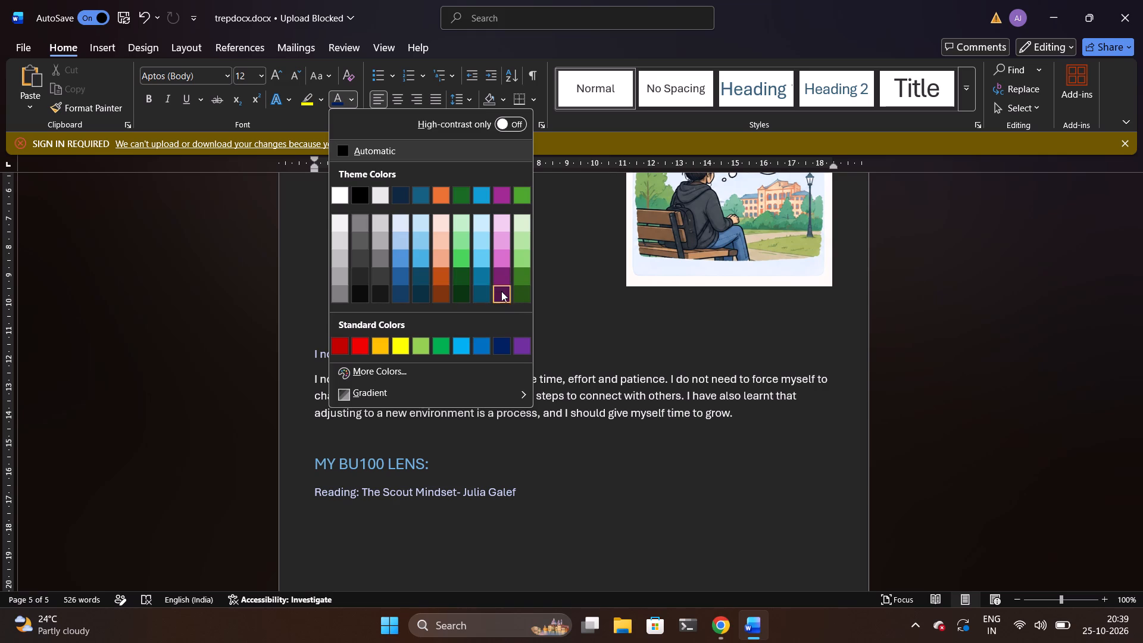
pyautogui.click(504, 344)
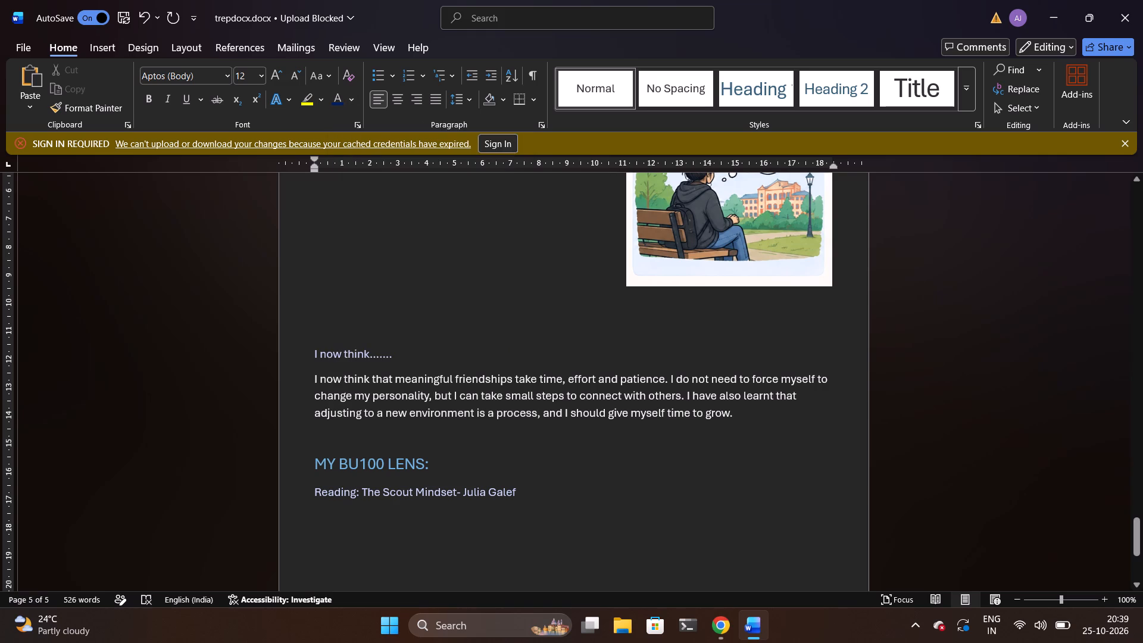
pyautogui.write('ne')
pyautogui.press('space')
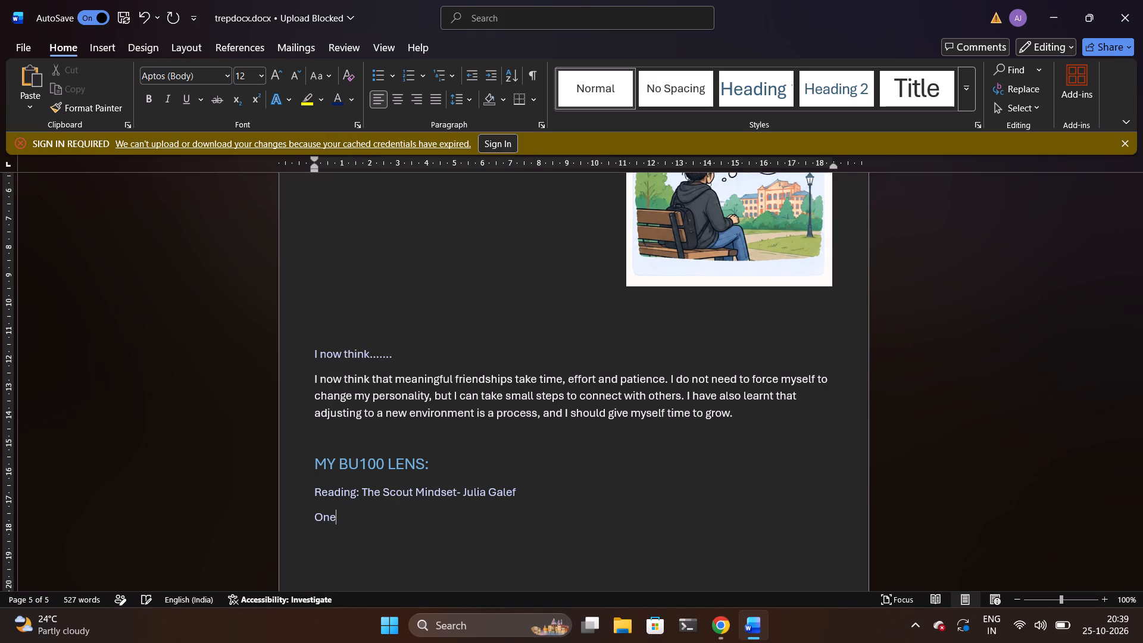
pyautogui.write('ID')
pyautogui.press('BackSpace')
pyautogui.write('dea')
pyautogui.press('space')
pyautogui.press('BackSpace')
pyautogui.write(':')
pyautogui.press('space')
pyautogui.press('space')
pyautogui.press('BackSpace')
# Apply the Normal style and paste "Be willing to question your beliefs and update them when you learn something new." after "One Idea:".
pyautogui.click(560, 95)
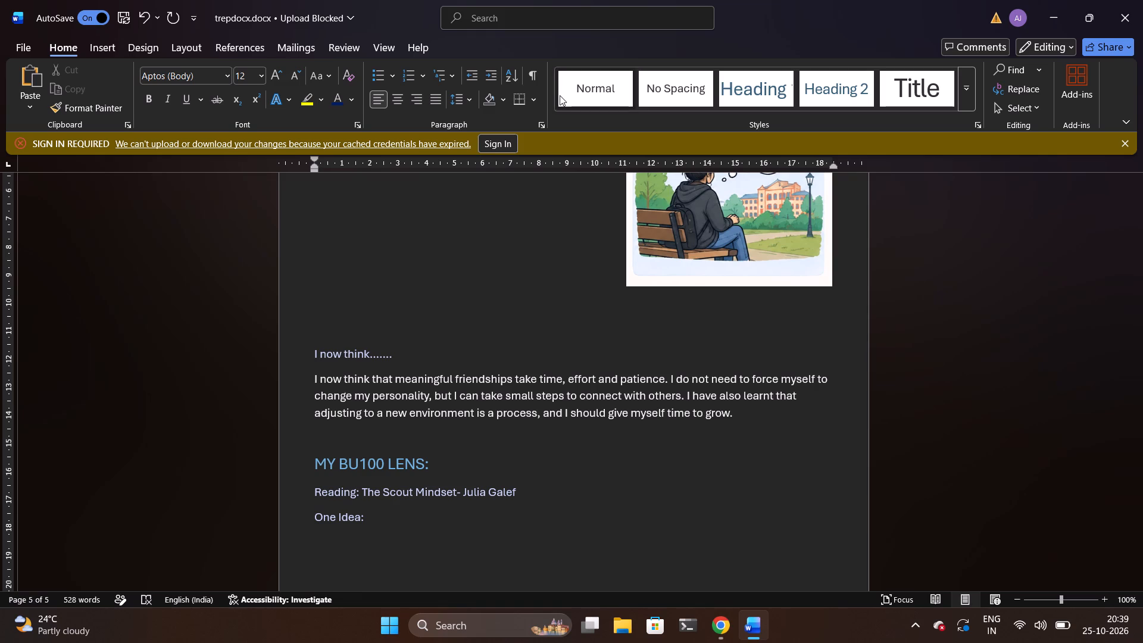
pyautogui.scroll(-1, 444, 255)
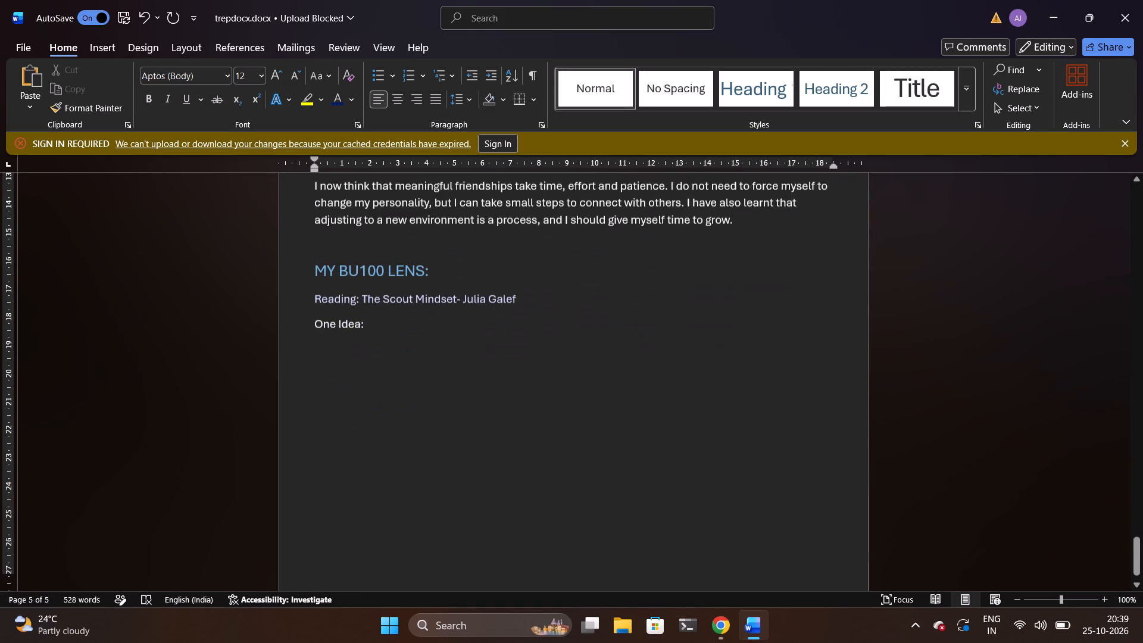
pyautogui.scroll(-1, 444, 255)
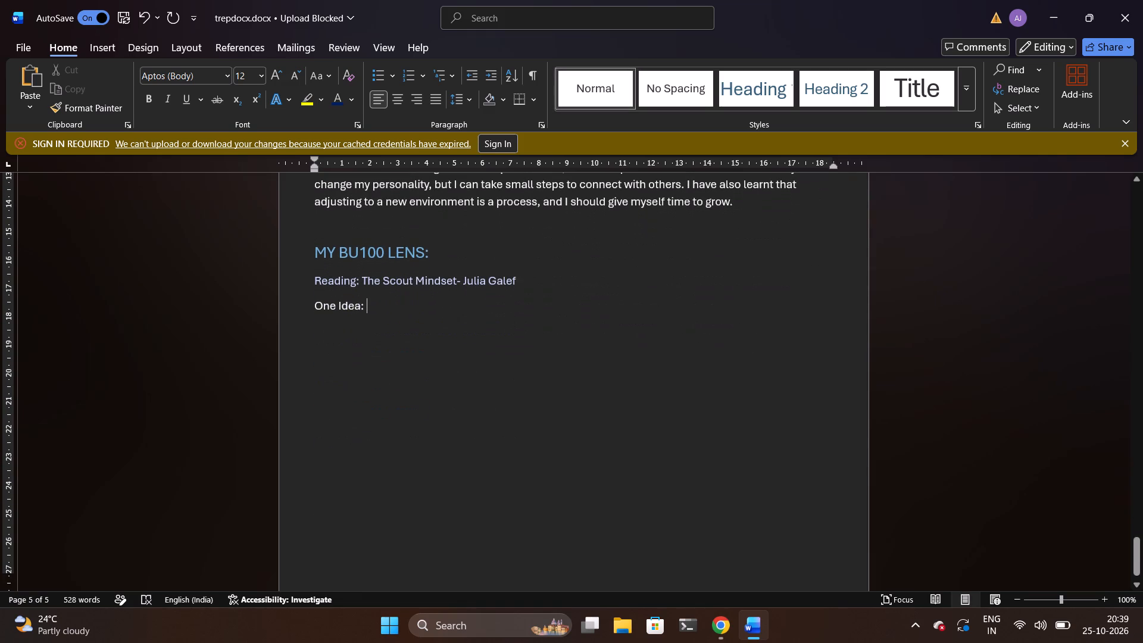
pyautogui.hotkey('ctrl', 'v')
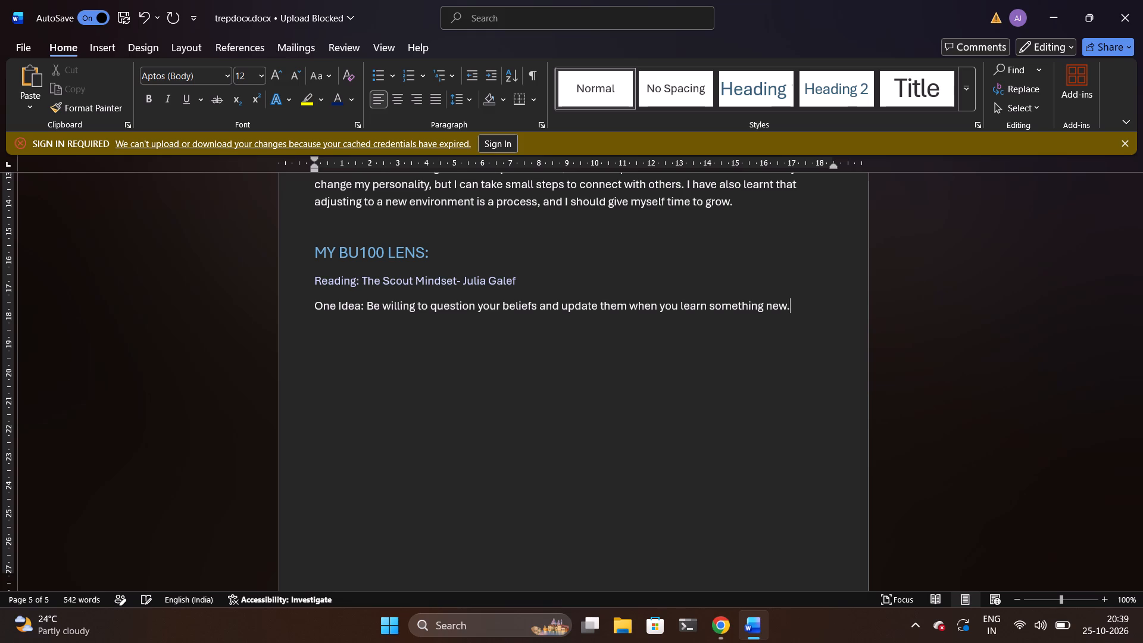
# Delete the "One Idea:" label in front of the pasted sentence, keeping the space and the sentence.
pyautogui.click(362, 308)
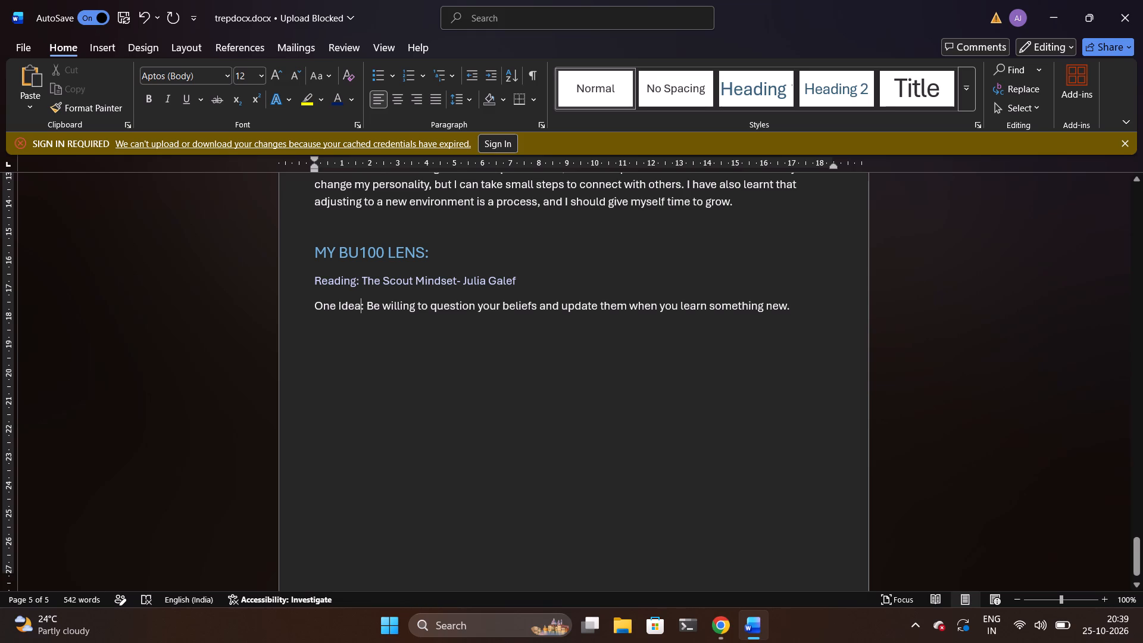
pyautogui.click(364, 307)
pyautogui.press('BackSpace')
pyautogui.press('BackSpace')
pyautogui.press('BackSpace')
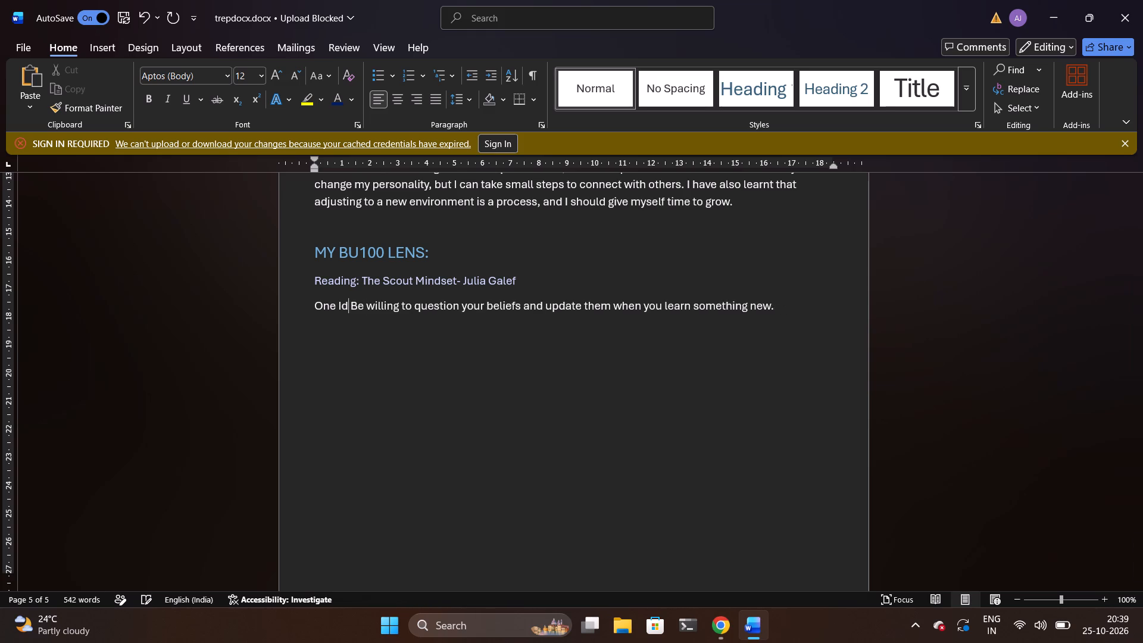
pyautogui.press('BackSpace')
pyautogui.press('BackSpace')
pyautogui.press('BackSpace')
pyautogui.press('BackSpace')
pyautogui.press('BackSpace')
pyautogui.press('BackSpace')
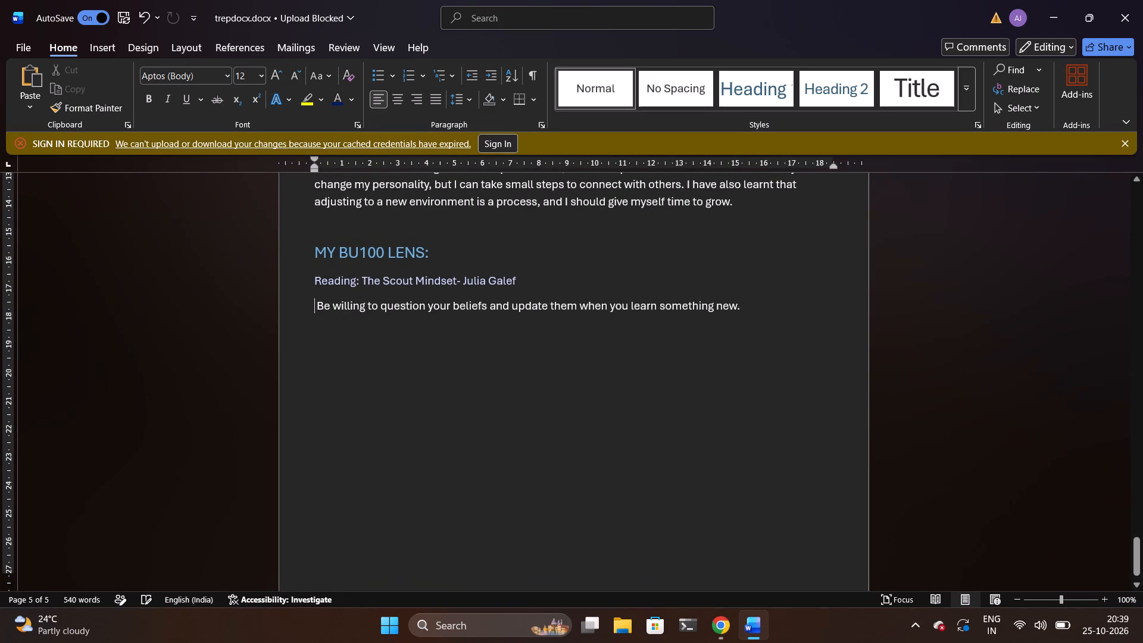
# Enter the label "One Idea:" in the standard dark blue font colour at the start of the pasted sentence's line.
pyautogui.click(354, 94)
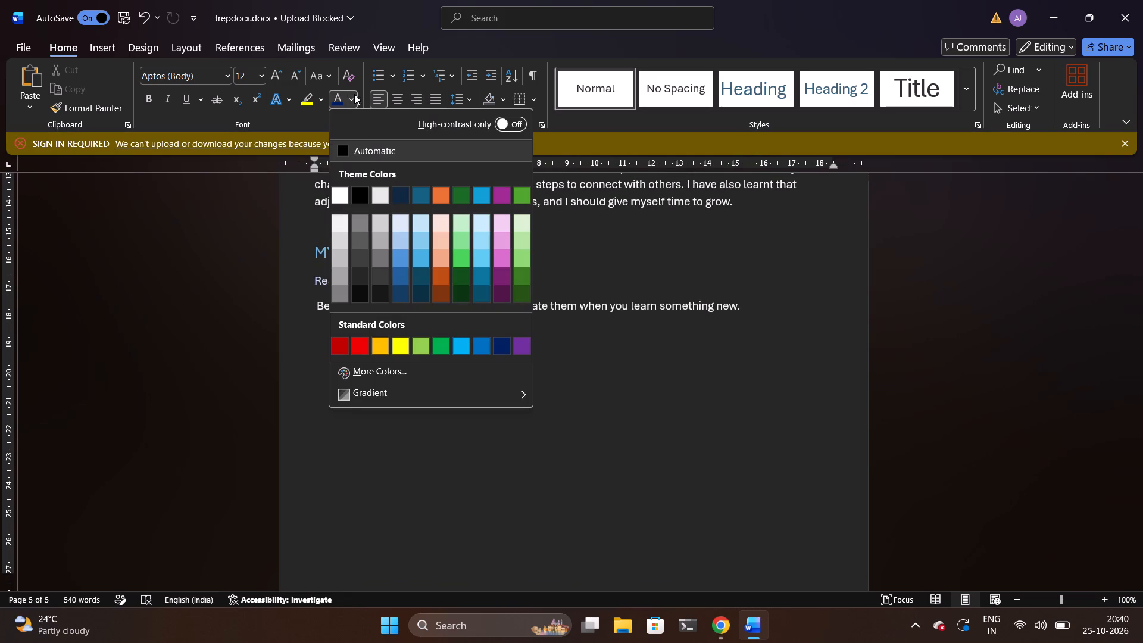
pyautogui.click(504, 340)
pyautogui.press('o')
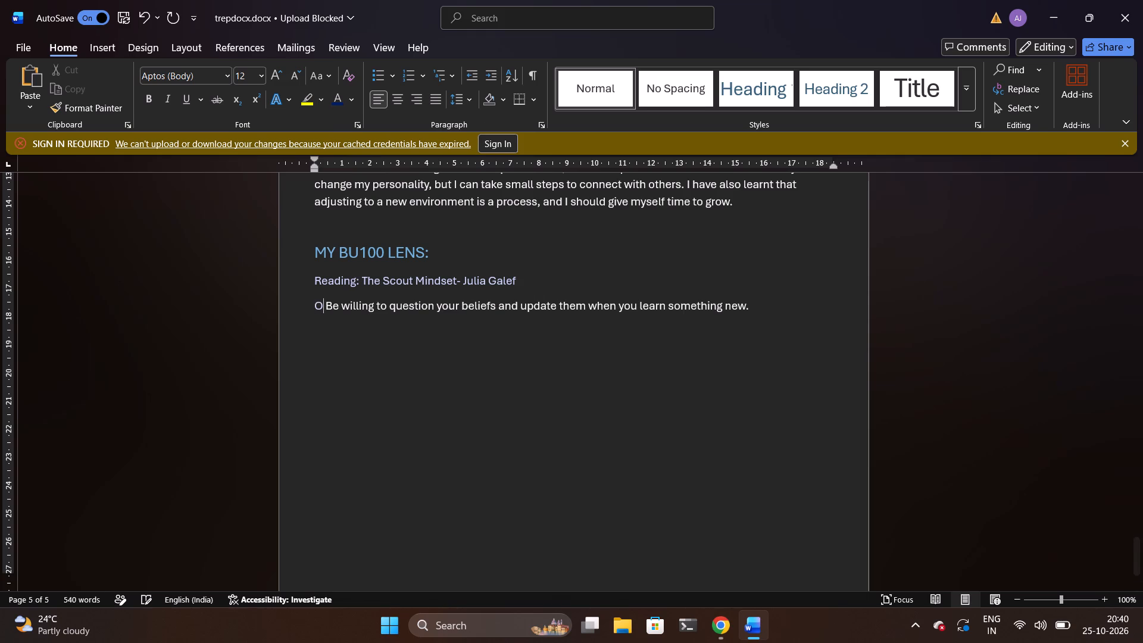
pyautogui.write('ne')
pyautogui.press('space')
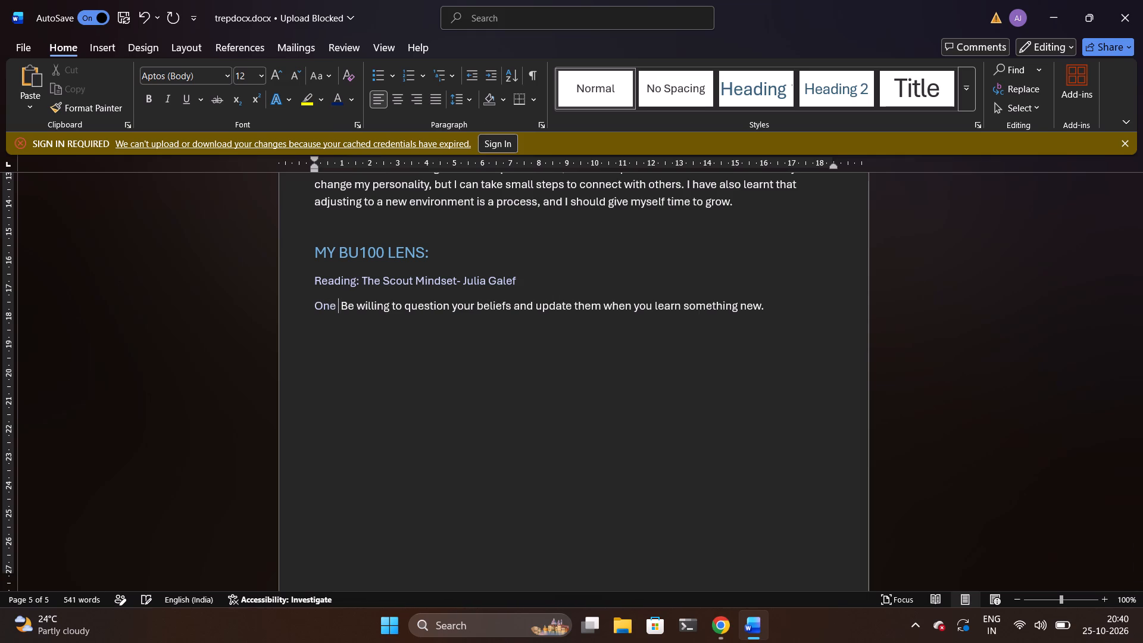
pyautogui.press('i')
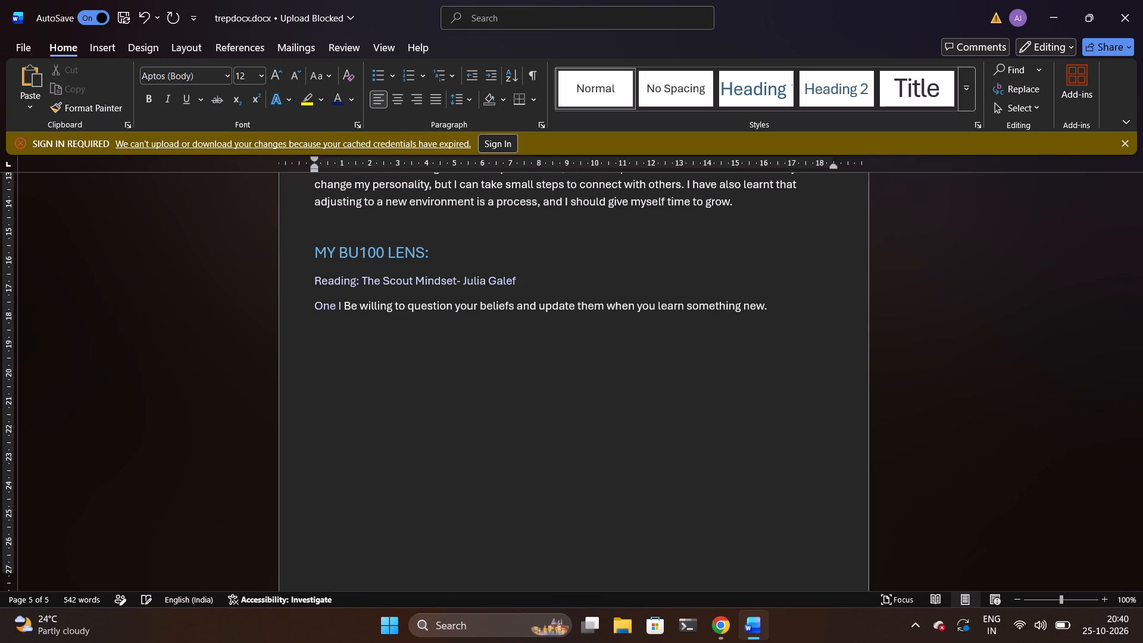
pyautogui.write('dea')
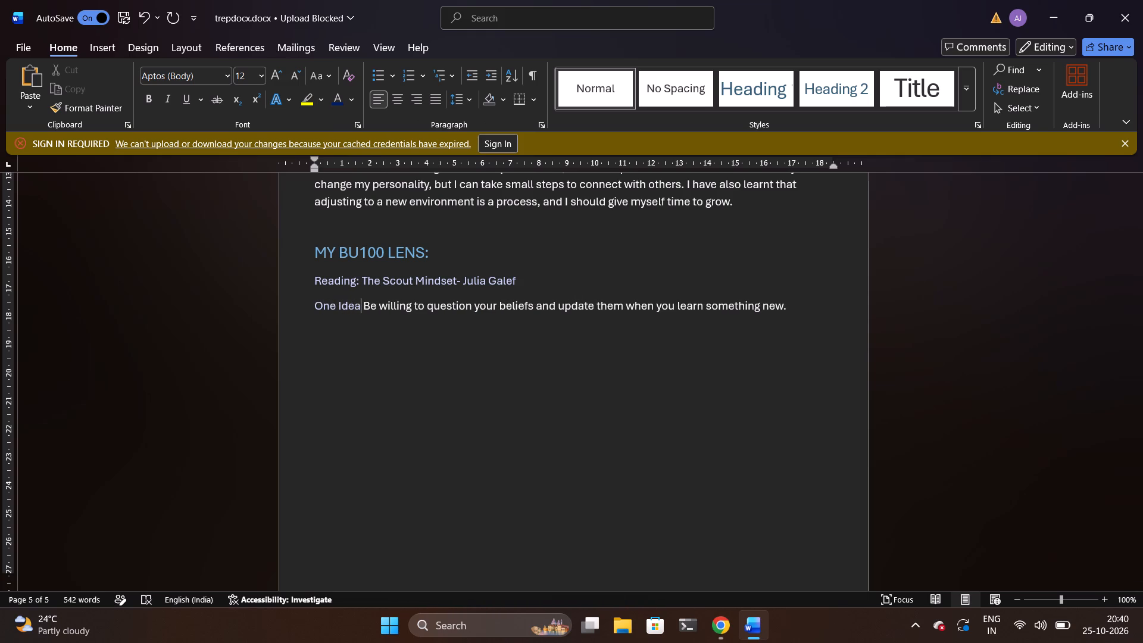
pyautogui.hotkey('shift', ':')
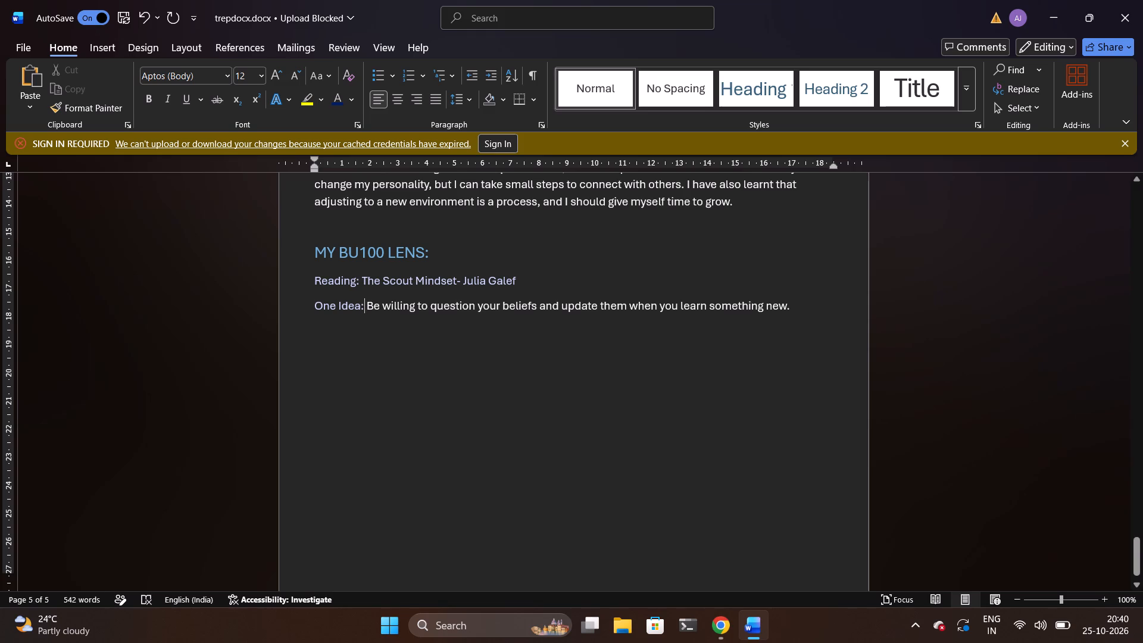
# Start a new line after the end of the "One Idea:" sentence.
pyautogui.click(814, 302)
pyautogui.press('Return')
# Begin a label with "Where I" in the standard dark blue font colour on the line below the "One Idea:" sentence.
pyautogui.press('w')
pyautogui.press('BackSpace')
pyautogui.click(355, 99)
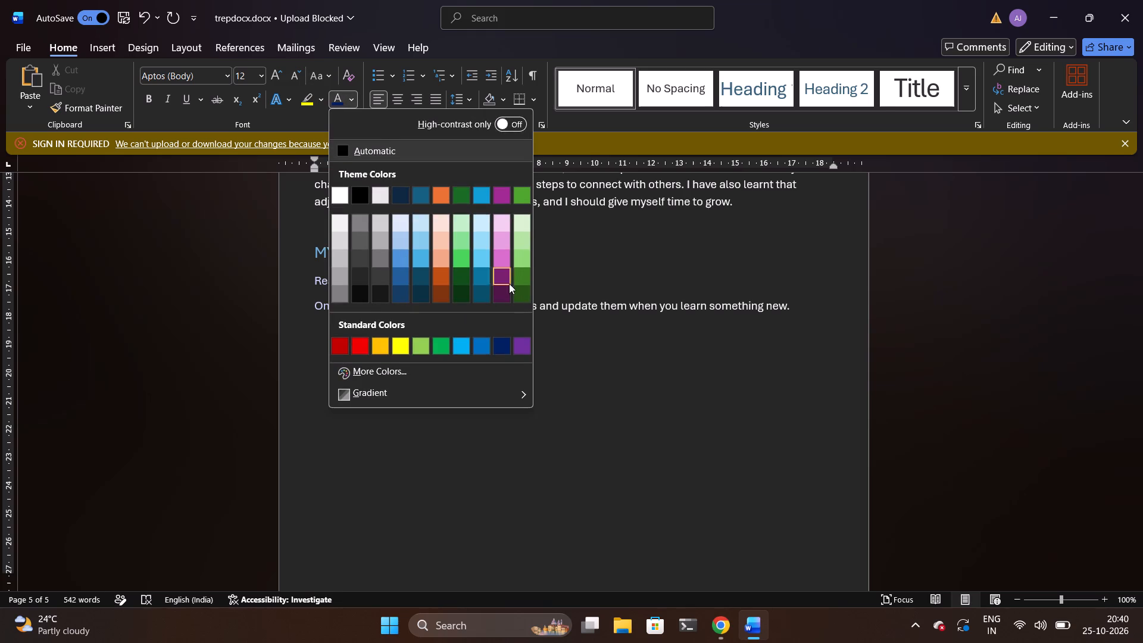
pyautogui.click(501, 338)
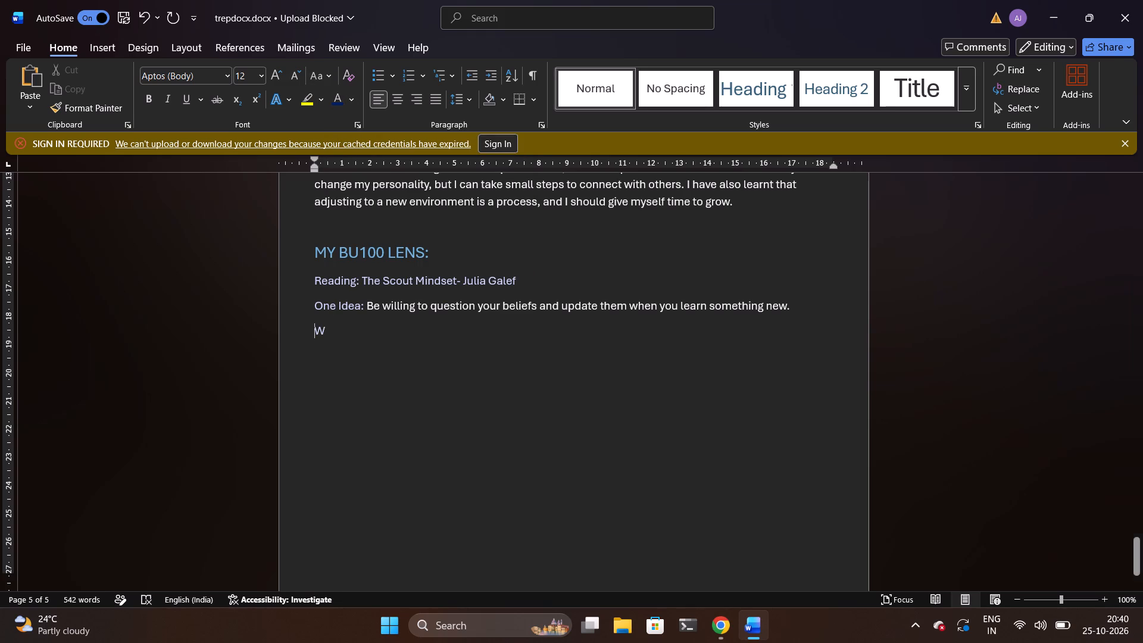
pyautogui.write('here')
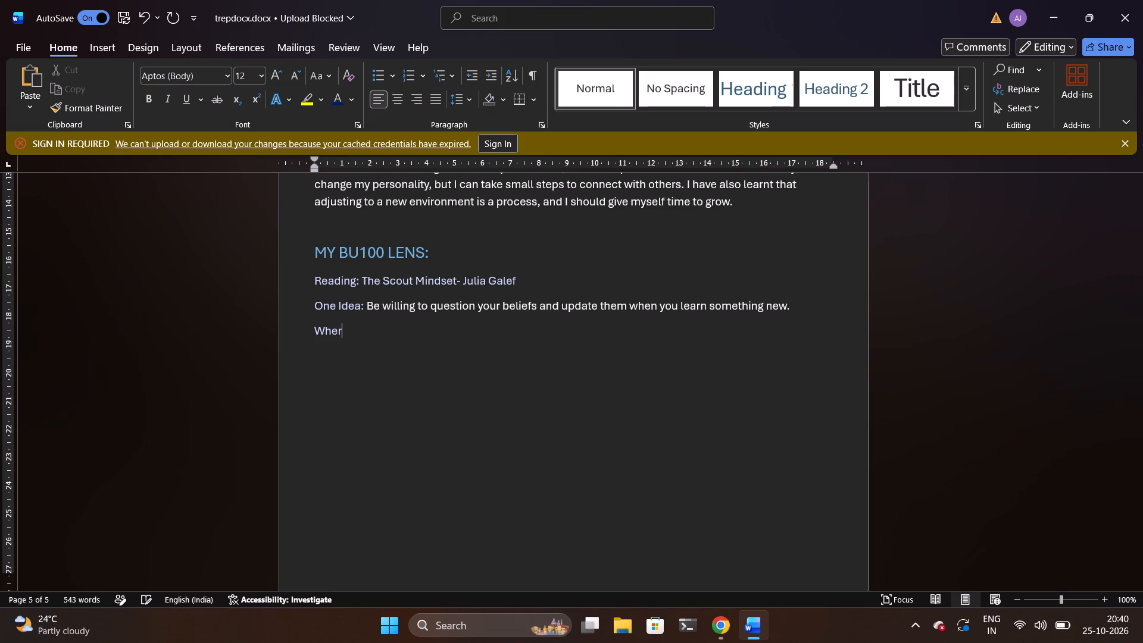
pyautogui.press('space')
pyautogui.press('i')
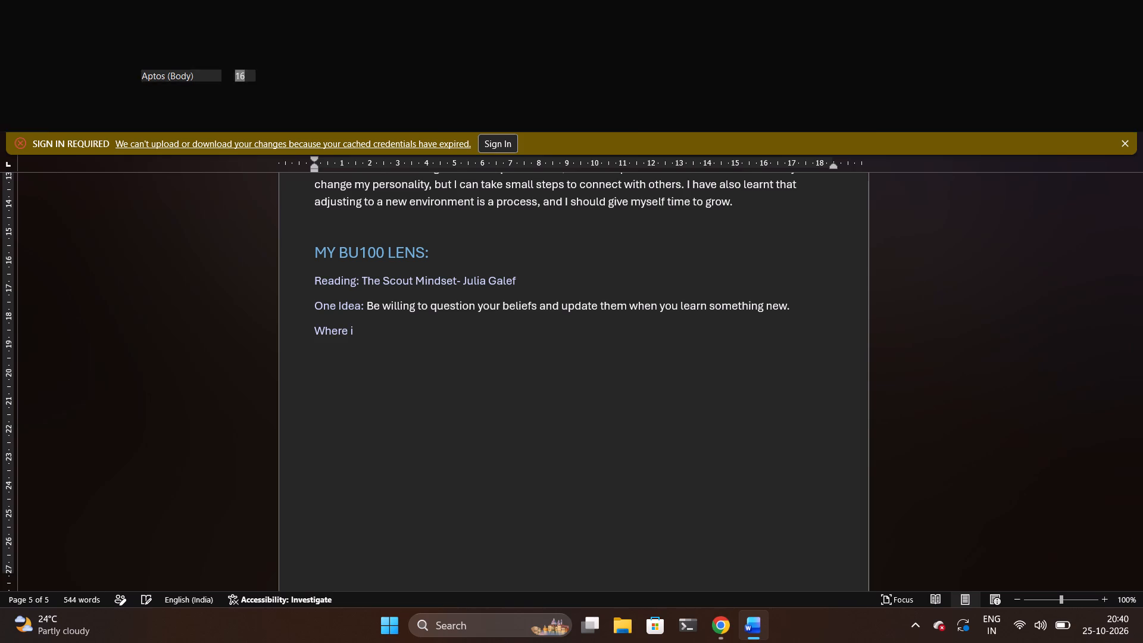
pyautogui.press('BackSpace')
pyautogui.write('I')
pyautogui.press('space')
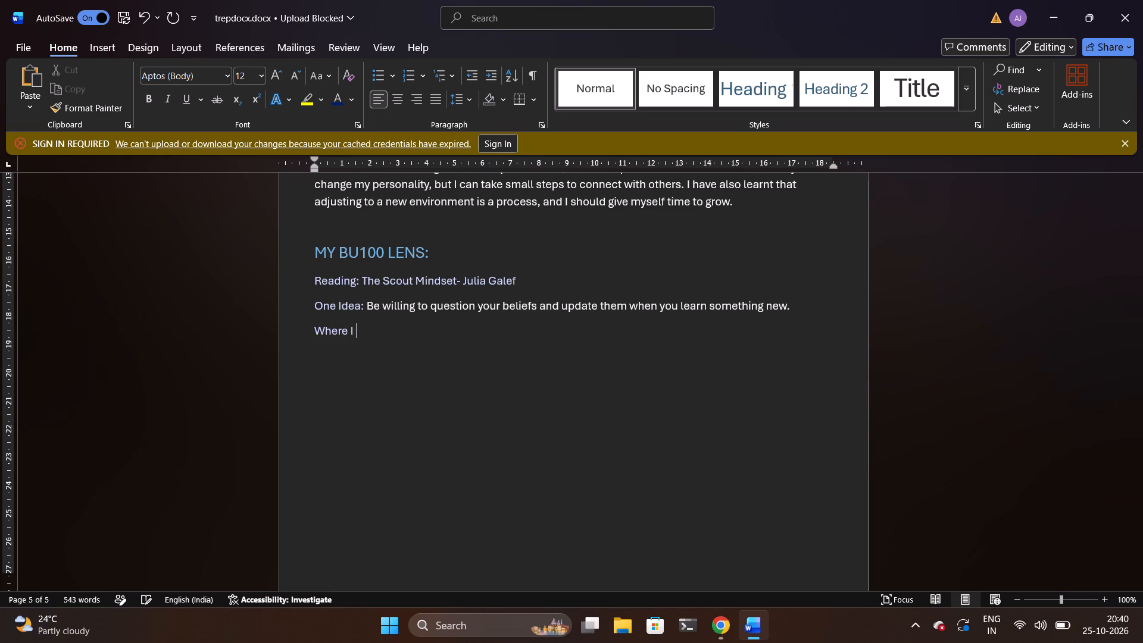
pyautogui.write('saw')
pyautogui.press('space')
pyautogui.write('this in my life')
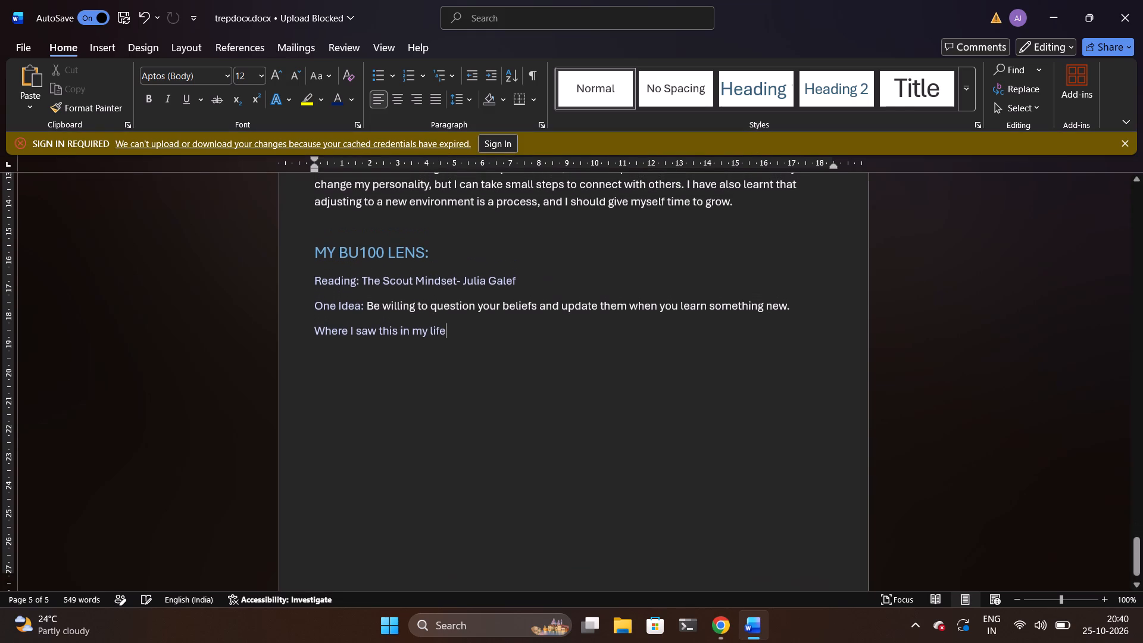
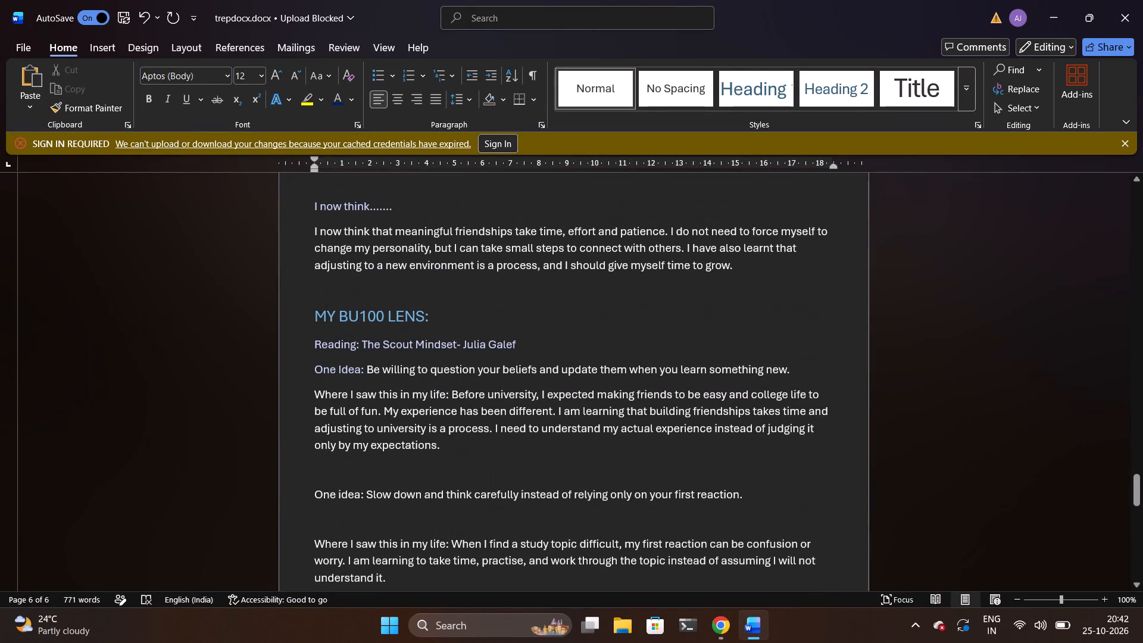
# Delete the "Where I saw this in my life:" label in front of the pasted paragraph that begins "Before university".
pyautogui.click(445, 395)
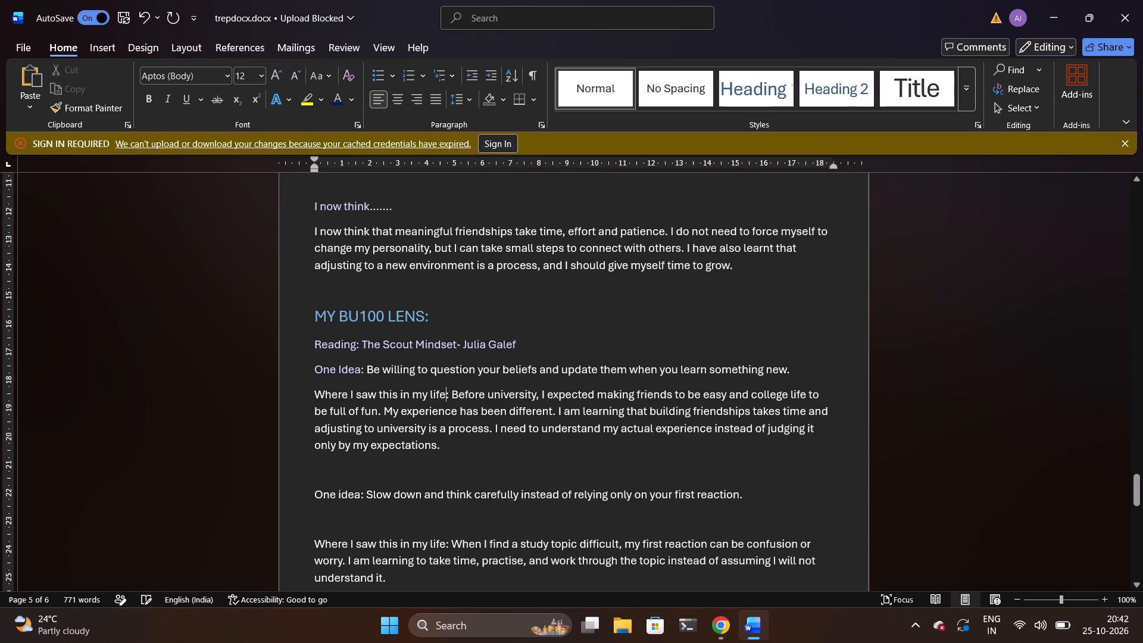
pyautogui.click(450, 395)
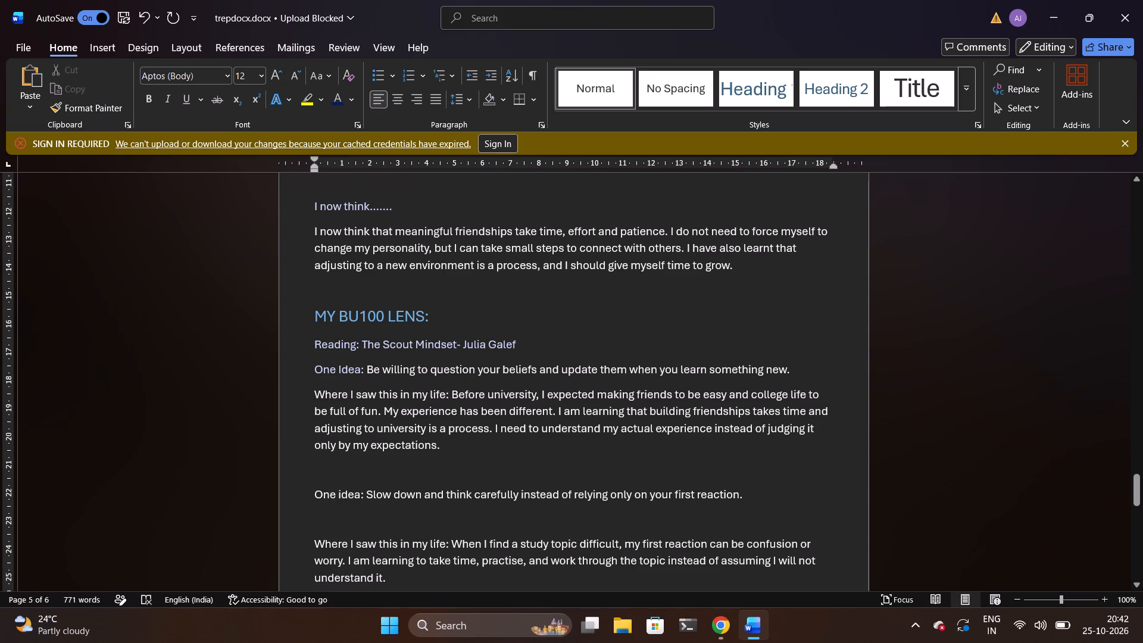
pyautogui.click(448, 395)
# Delete the uncoloured label "Where I saw this in my life:" in front of the "Before university" paragraph, keeping the space before the text.
pyautogui.press('BackSpace')
pyautogui.press('BackSpace')
pyautogui.press('BackSpace')
pyautogui.press('BackSpace')
pyautogui.press('BackSpace')
pyautogui.press('BackSpace')
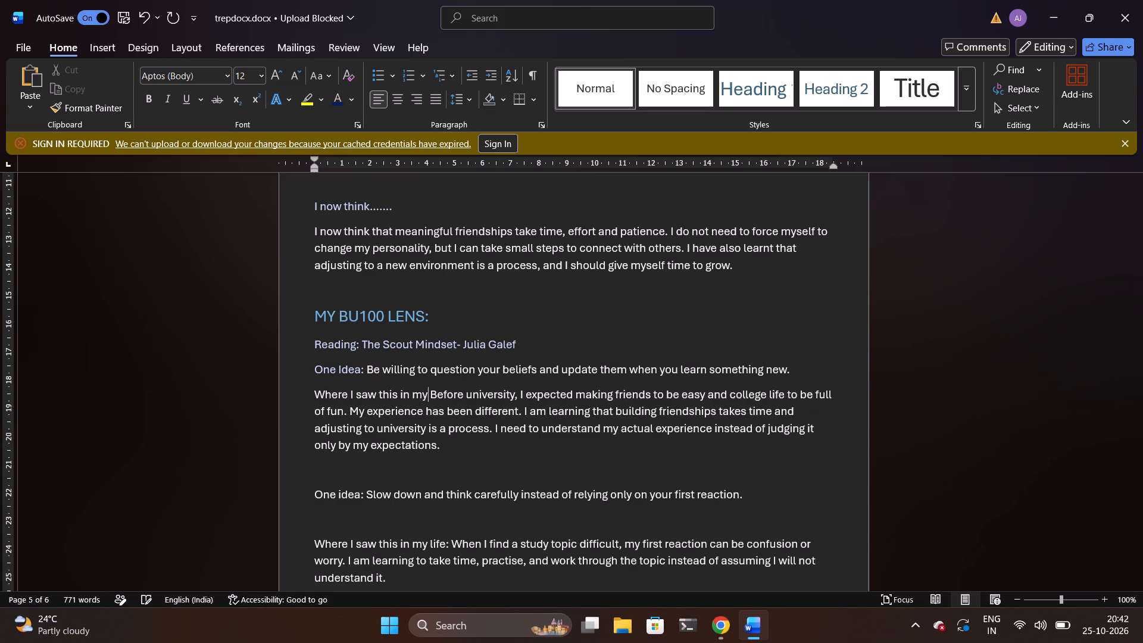
pyautogui.press('BackSpace')
pyautogui.press('BackSpace')
pyautogui.press('BackSpace')
pyautogui.press('BackSpace')
pyautogui.press('BackSpace')
pyautogui.press('BackSpace')
pyautogui.press('BackSpace')
pyautogui.press('BackSpace')
pyautogui.press('BackSpace')
pyautogui.press('BackSpace')
pyautogui.press('BackSpace')
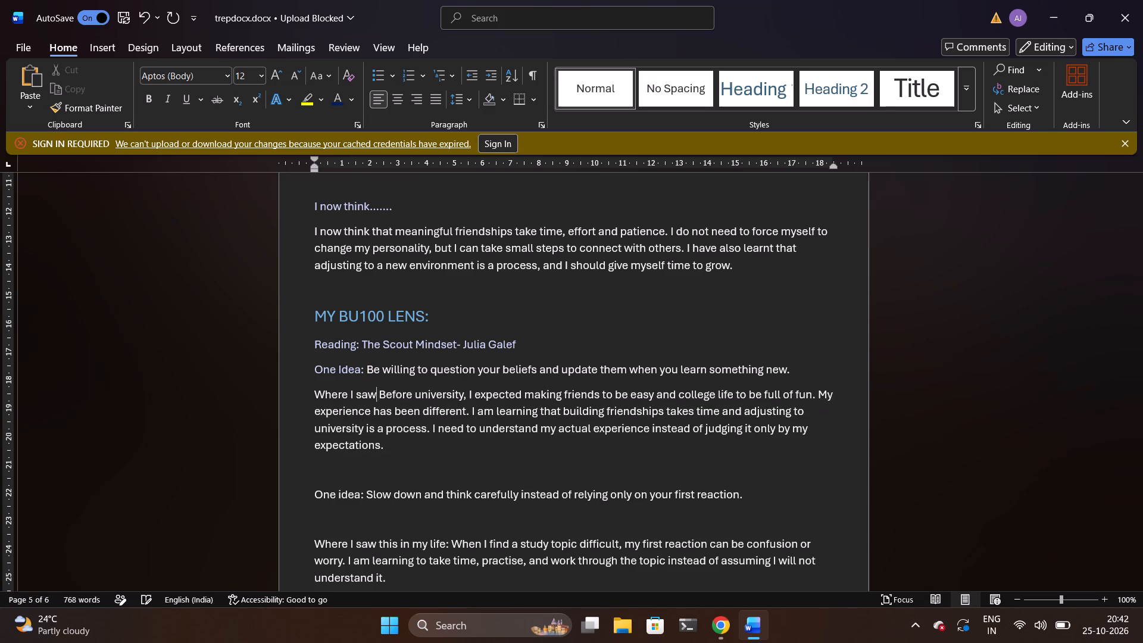
pyautogui.press('BackSpace')
pyautogui.press('BackSpace')
pyautogui.press('BackSpace')
pyautogui.press('BackSpace')
pyautogui.press('BackSpace')
pyautogui.press('BackSpace')
pyautogui.press('BackSpace')
pyautogui.press('BackSpace')
pyautogui.press('BackSpace')
pyautogui.press('BackSpace')
pyautogui.press('BackSpace')
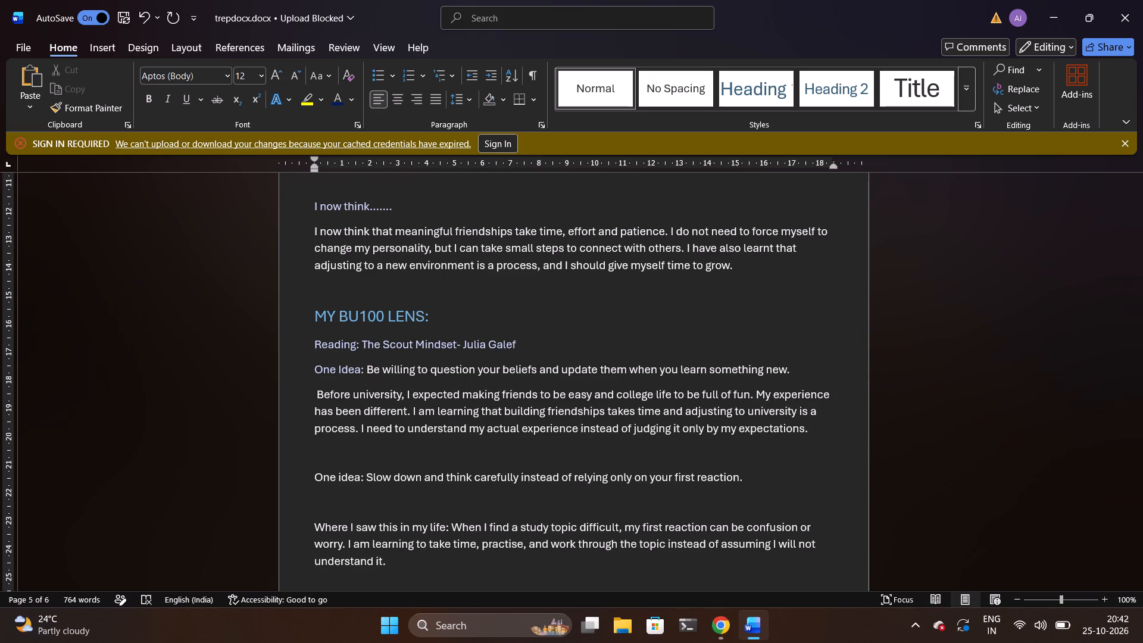
# Enter the label "Where I saw this in my life:" in the standard dark blue font colour before the "Before university" paragraph.
pyautogui.click(350, 102)
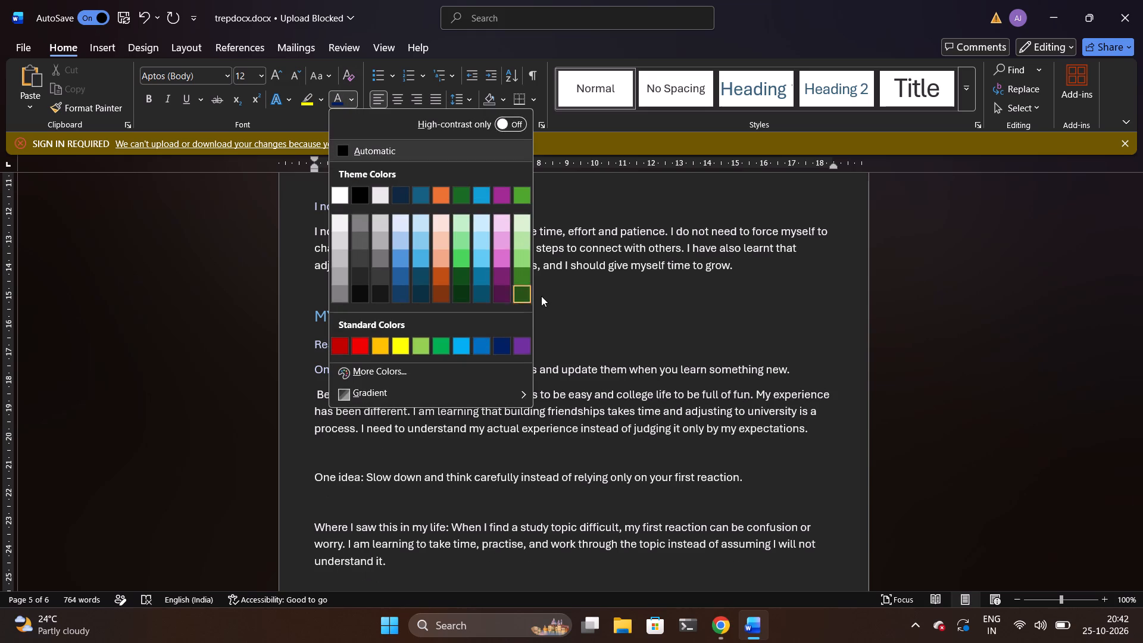
pyautogui.click(502, 343)
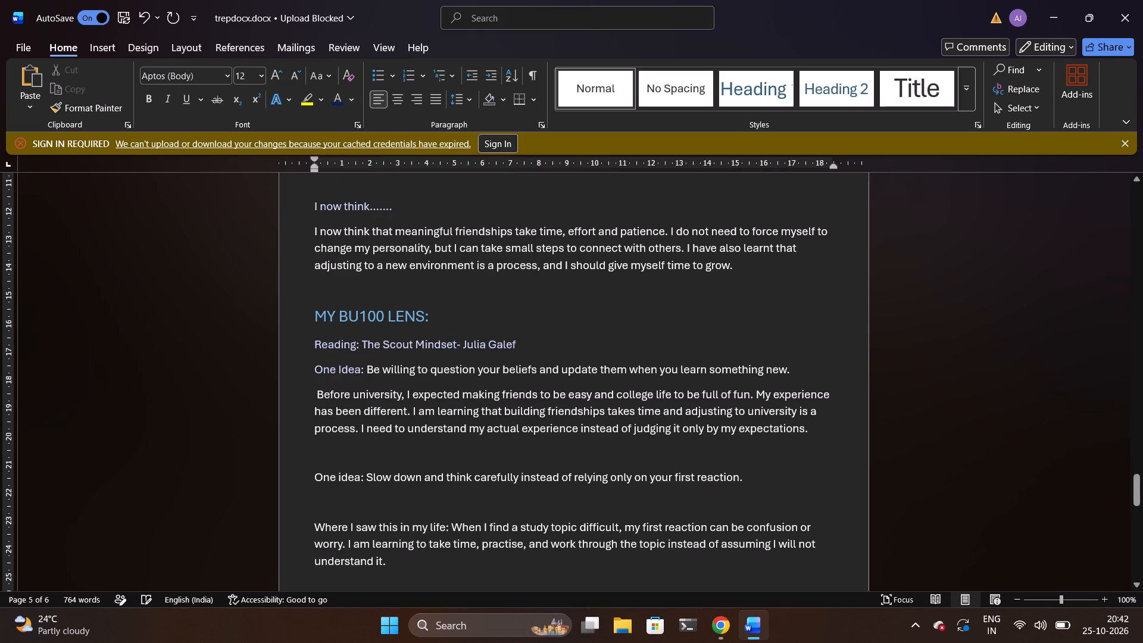
pyautogui.press('w')
pyautogui.write('here')
pyautogui.press('space')
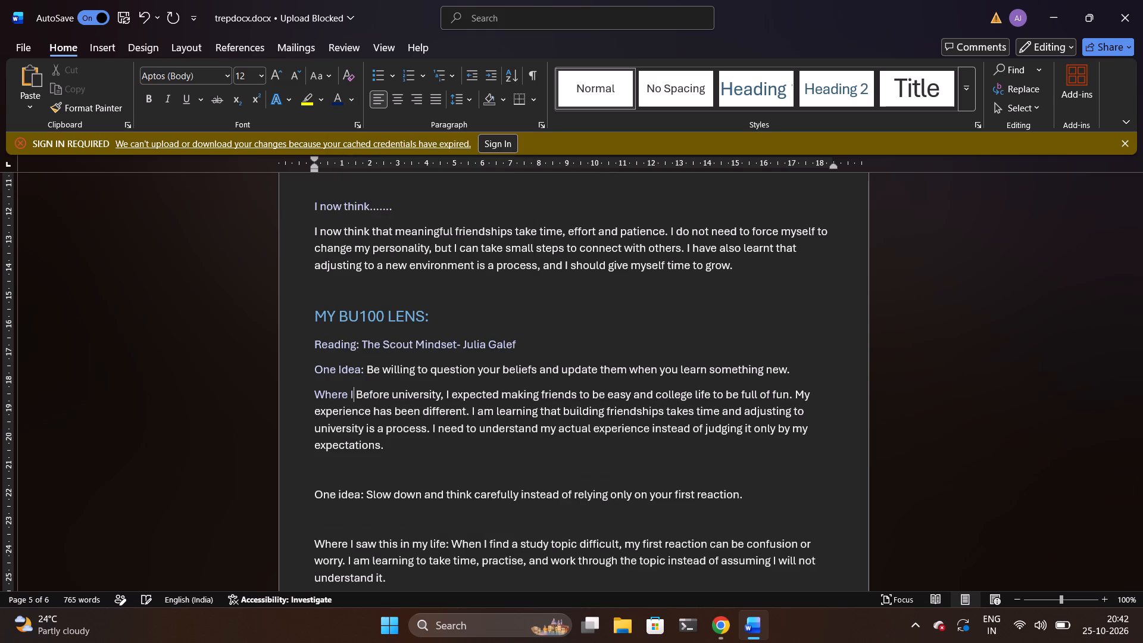
pyautogui.write('saw this')
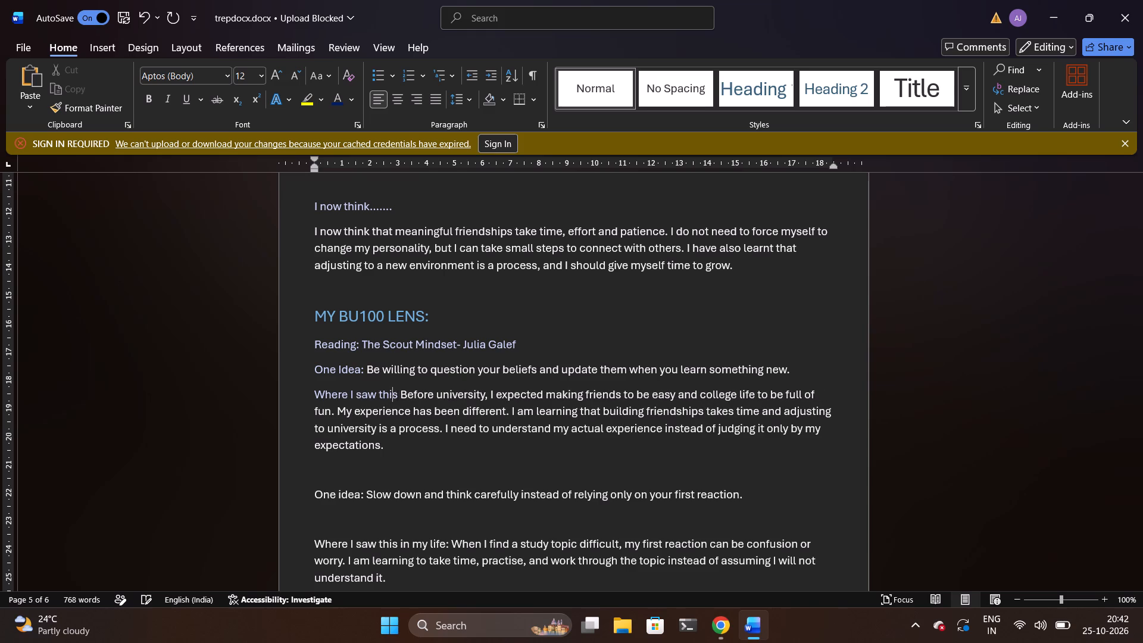
pyautogui.press('space')
pyautogui.write('in my life')
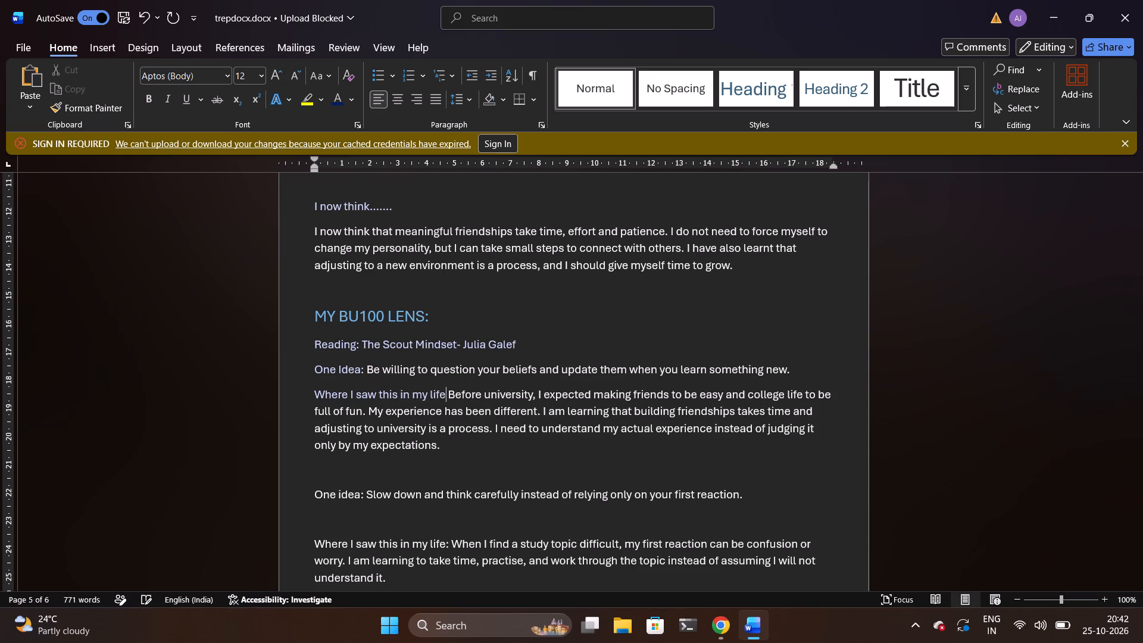
pyautogui.hotkey('shift', ':')
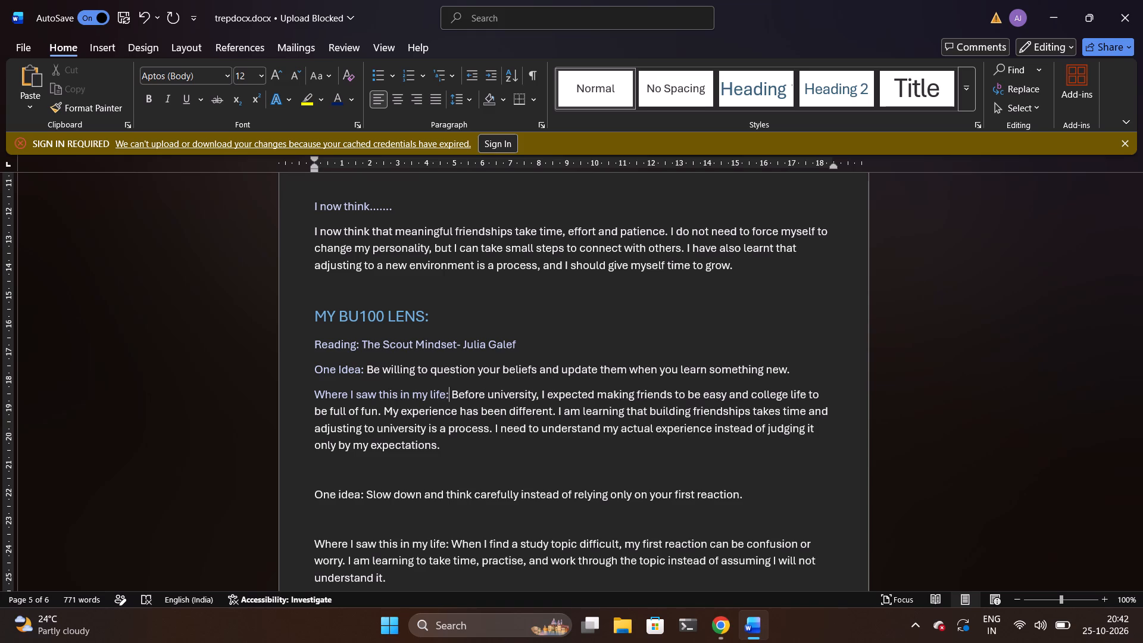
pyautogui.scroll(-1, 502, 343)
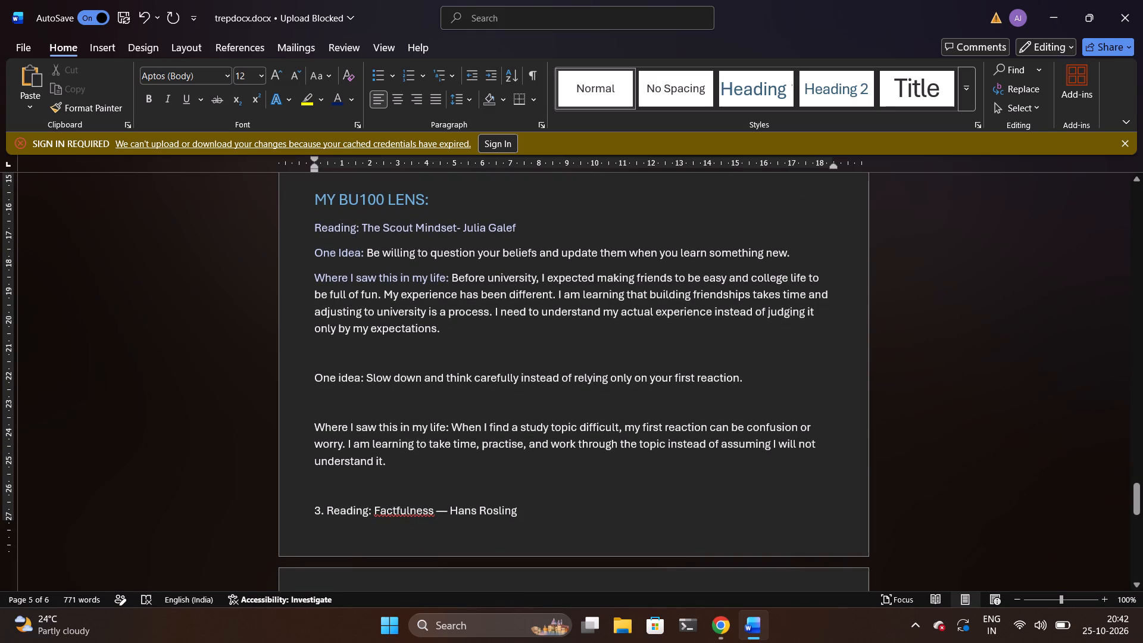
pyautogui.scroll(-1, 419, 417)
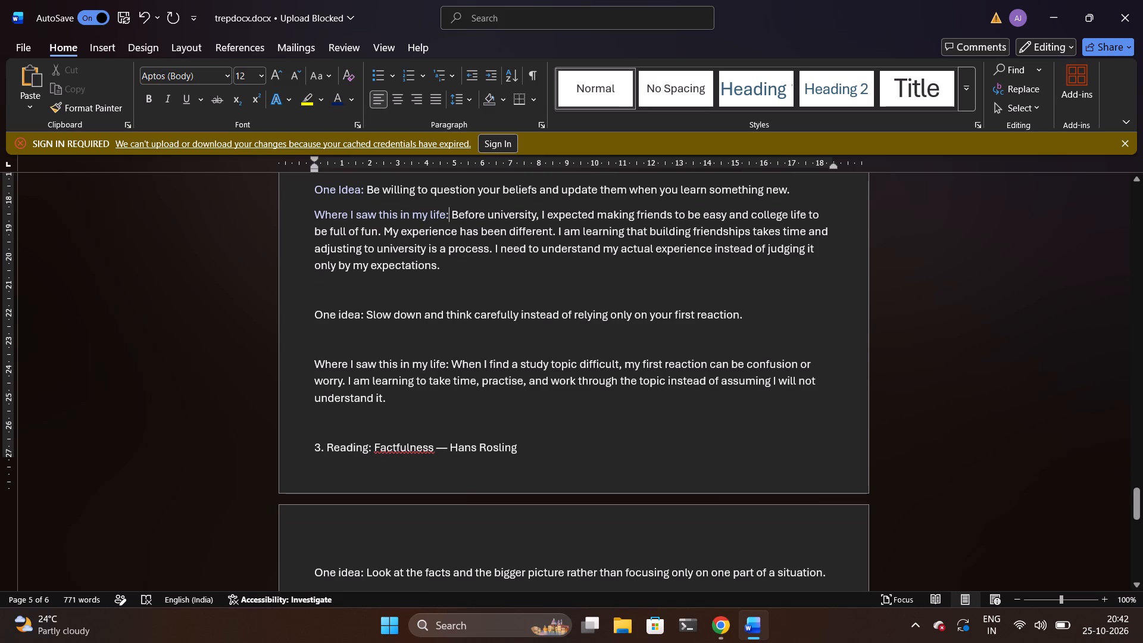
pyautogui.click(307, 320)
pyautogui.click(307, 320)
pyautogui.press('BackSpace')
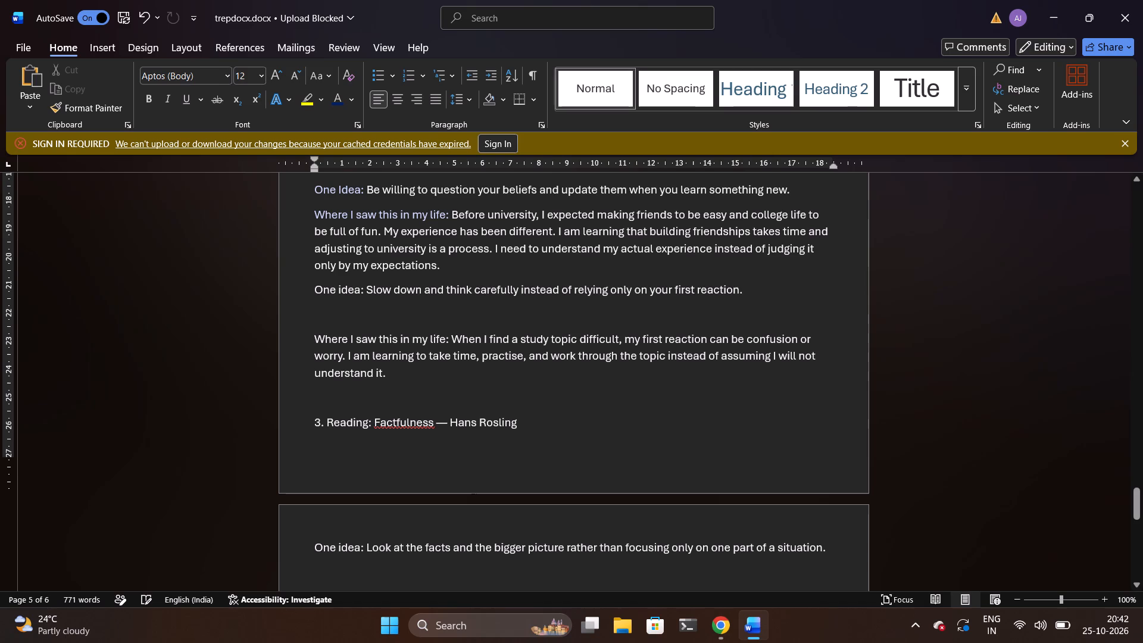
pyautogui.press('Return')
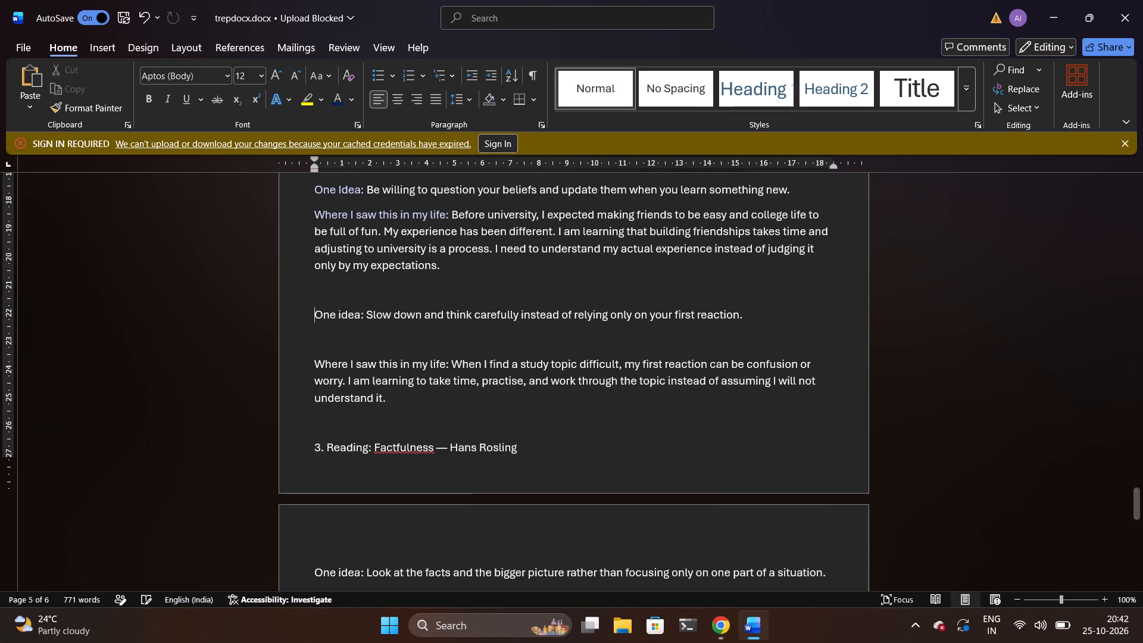
# Add a line after the paragraph ending "only by my expectations." and enter "2." with a space in the standard dark blue font colour.
pyautogui.click(444, 266)
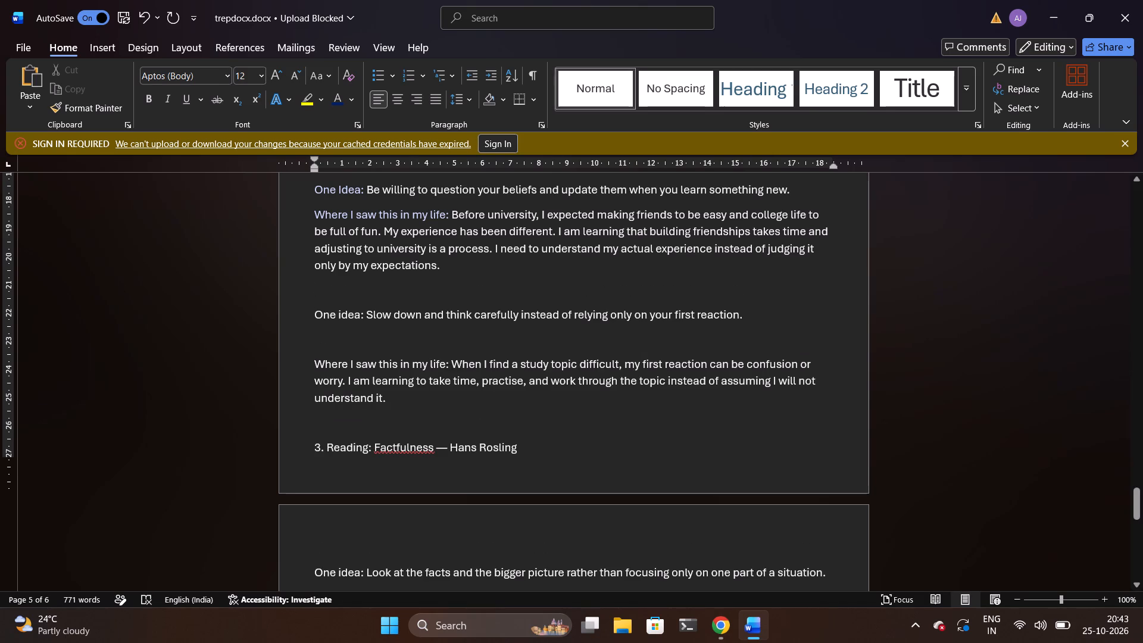
pyautogui.press('Return')
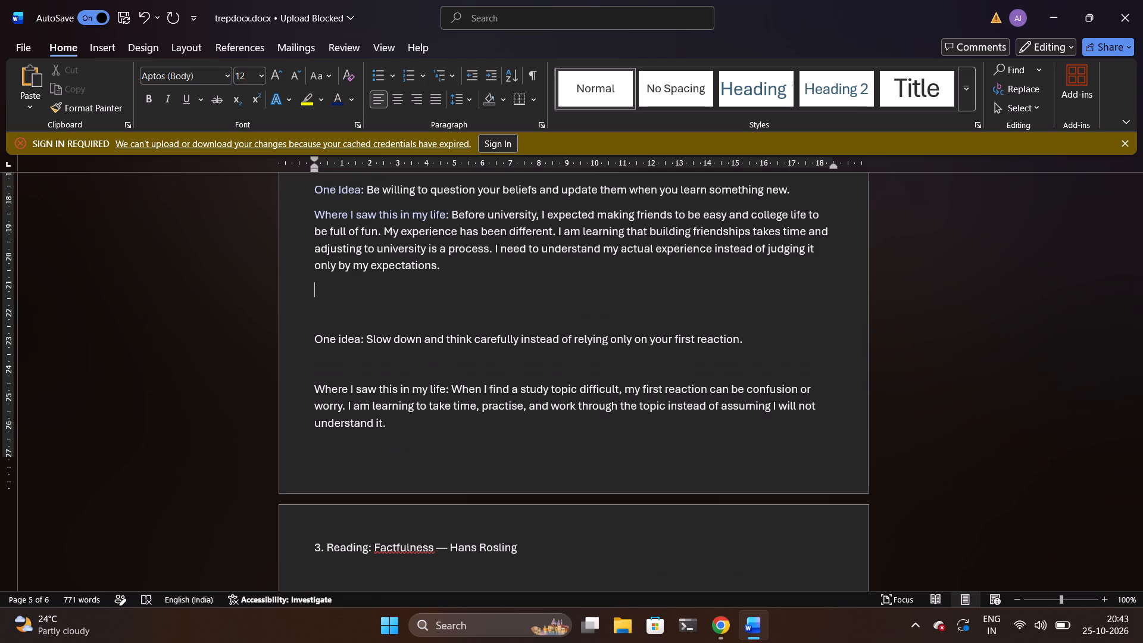
pyautogui.press('2')
pyautogui.press('BackSpace')
pyautogui.click(356, 99)
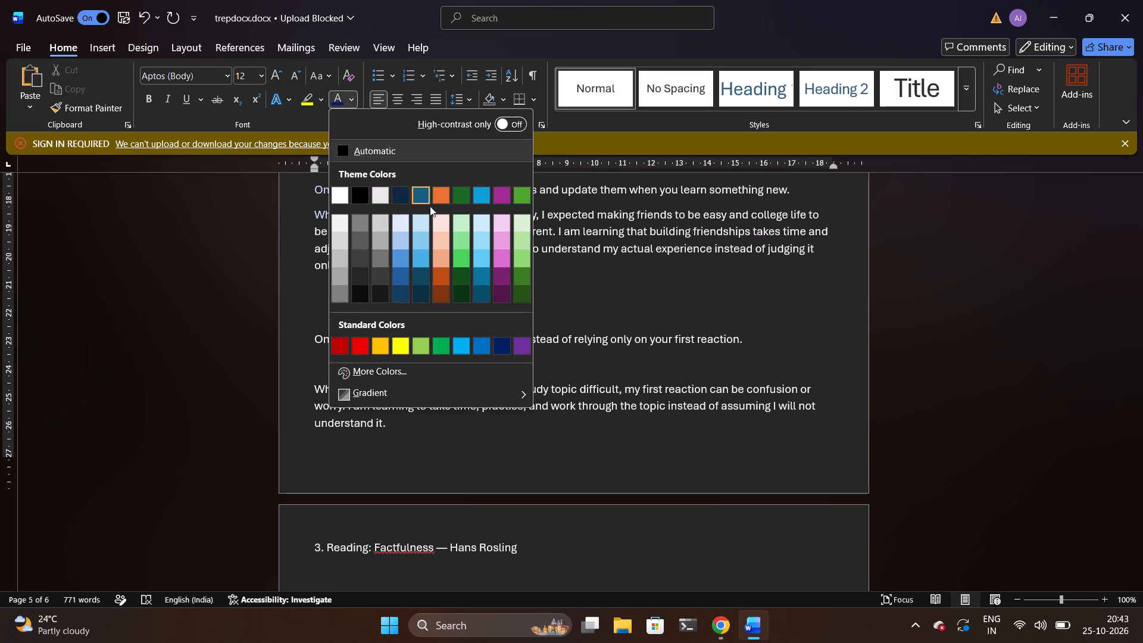
pyautogui.click(501, 345)
pyautogui.press('2')
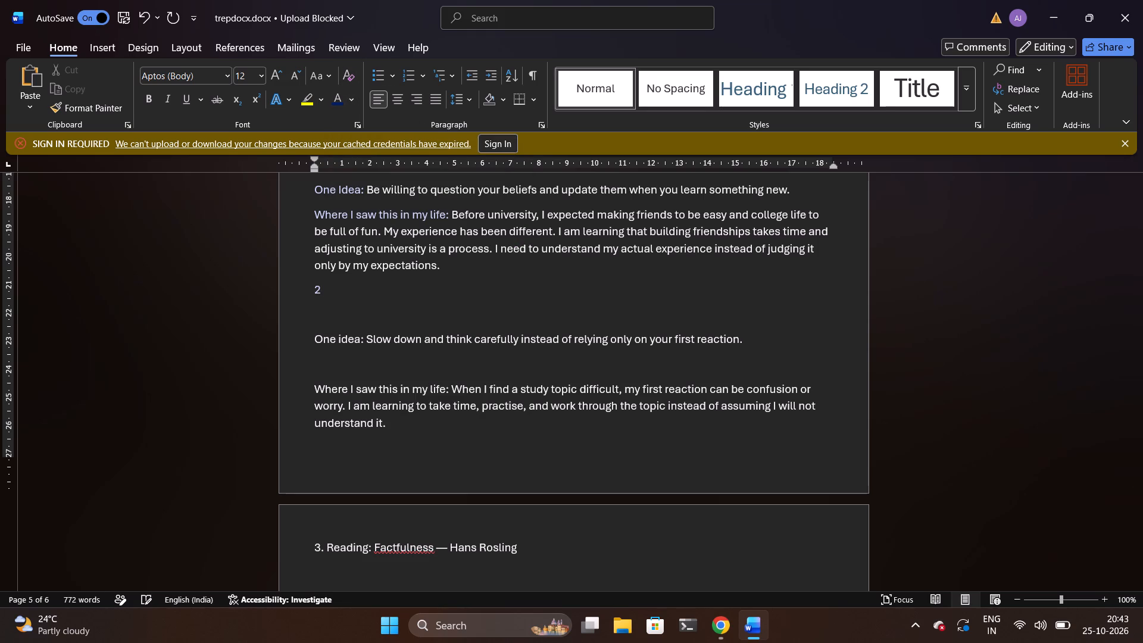
pyautogui.write('.')
pyautogui.press('space')
# Number the "Reading: The Scout Mindset" line with a plain-text "1." directly before "Reading", keeping it out of an automatic list.
pyautogui.scroll(1, 501, 345)
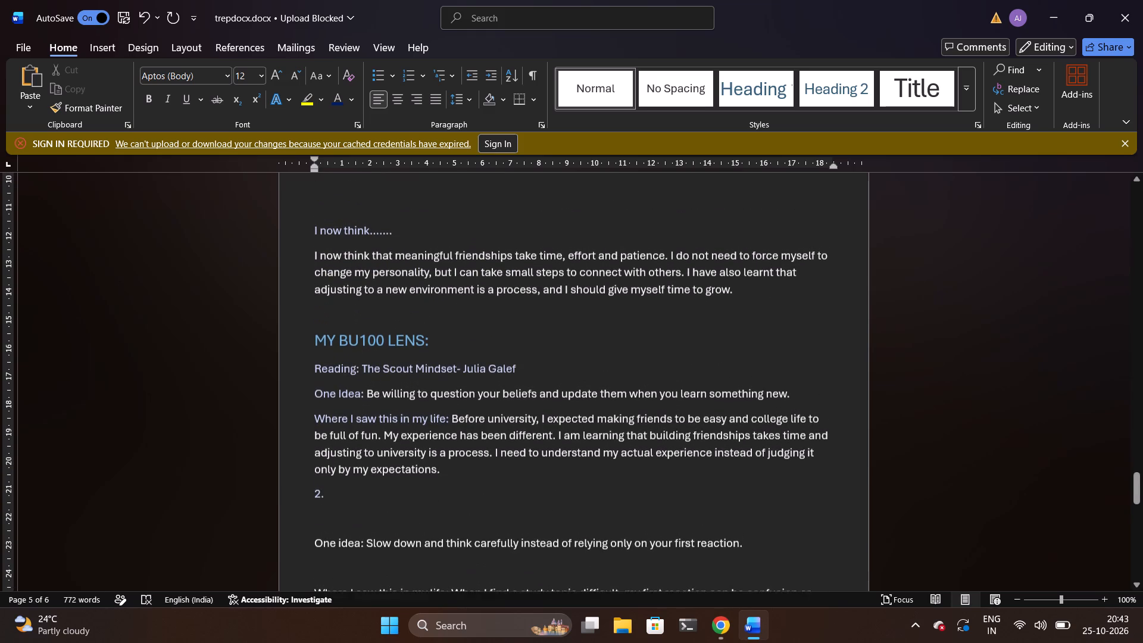
pyautogui.click(311, 367)
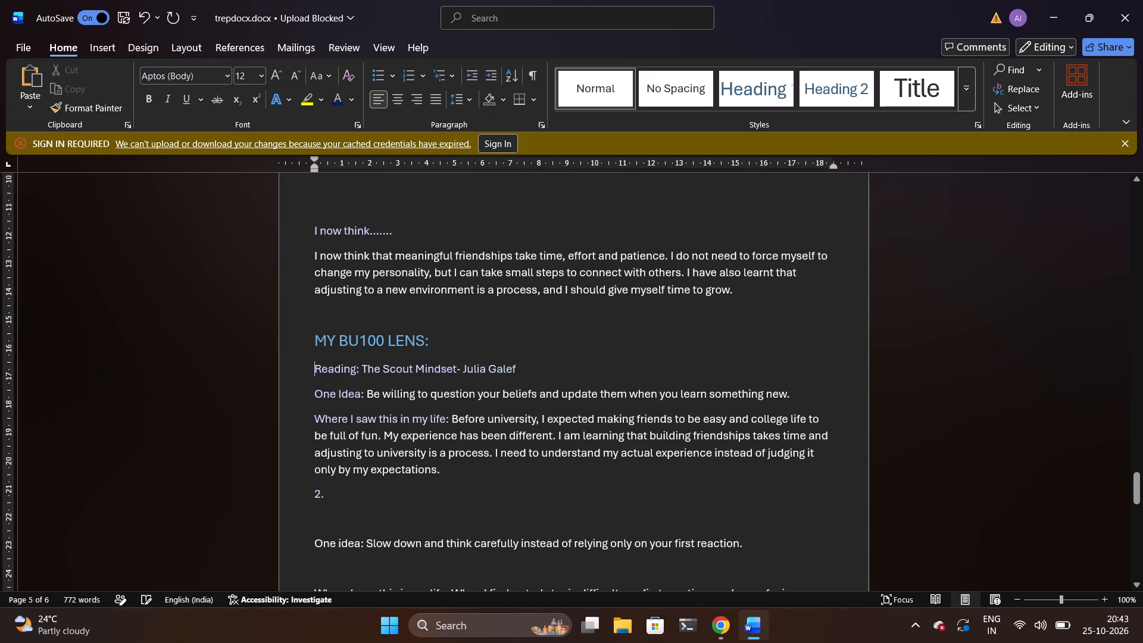
pyautogui.press('1')
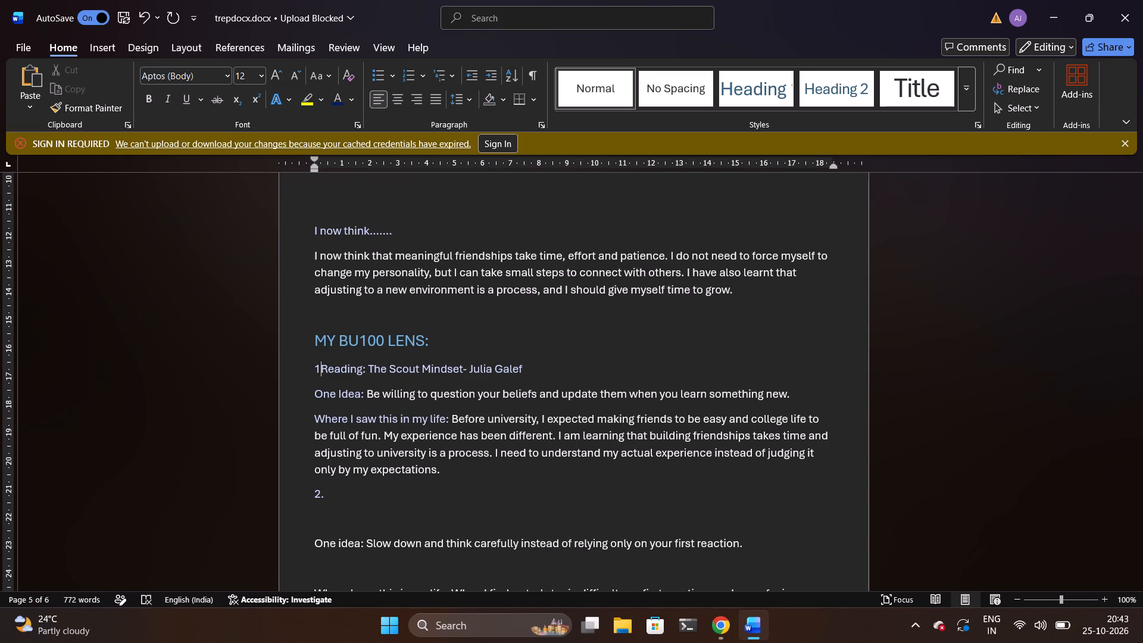
pyautogui.press('.')
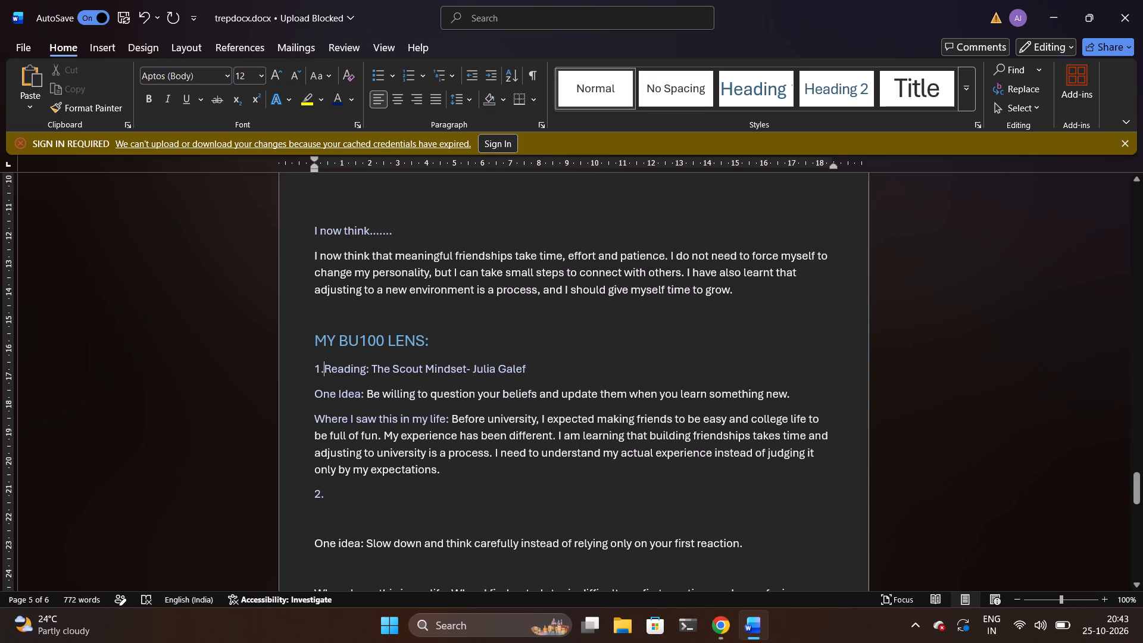
pyautogui.press('space')
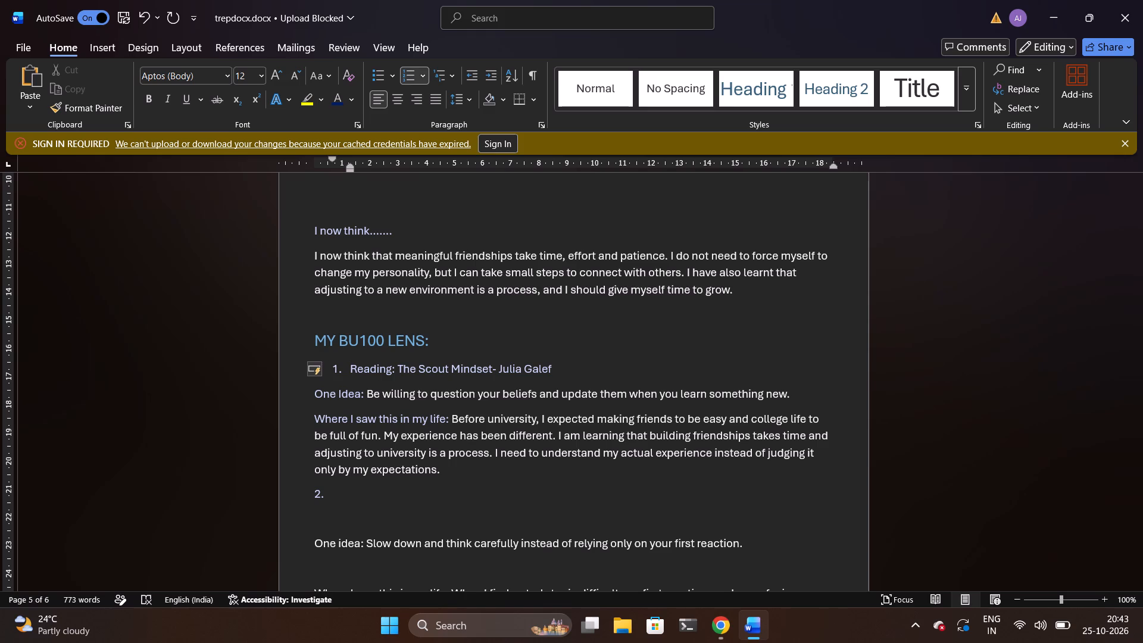
pyautogui.press('BackSpace')
pyautogui.press('BackSpace')
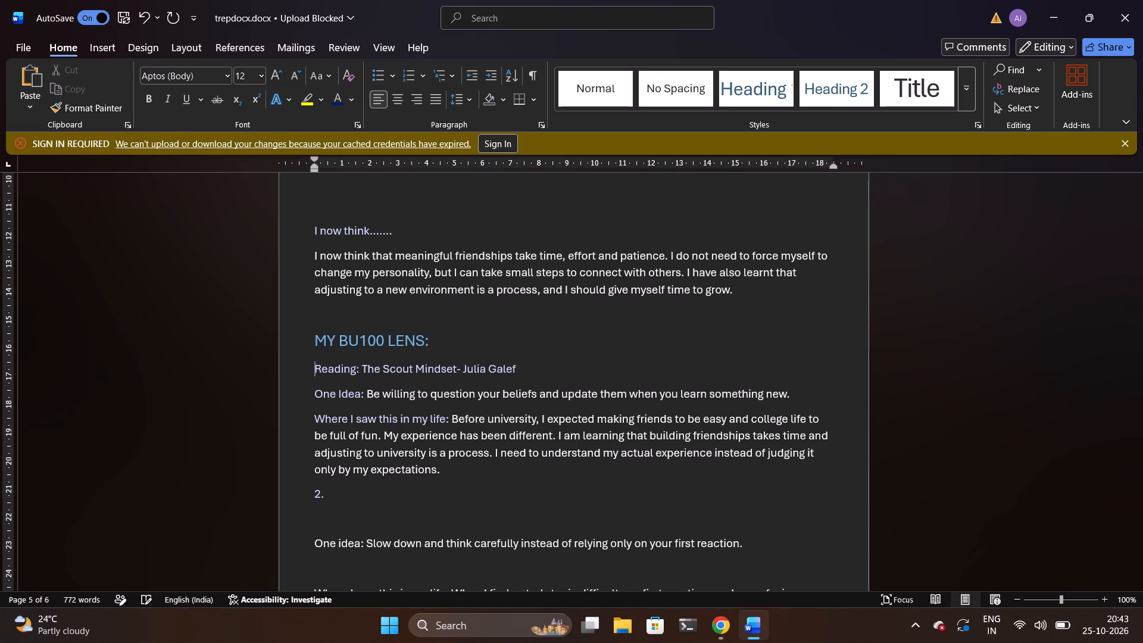
pyautogui.press('1')
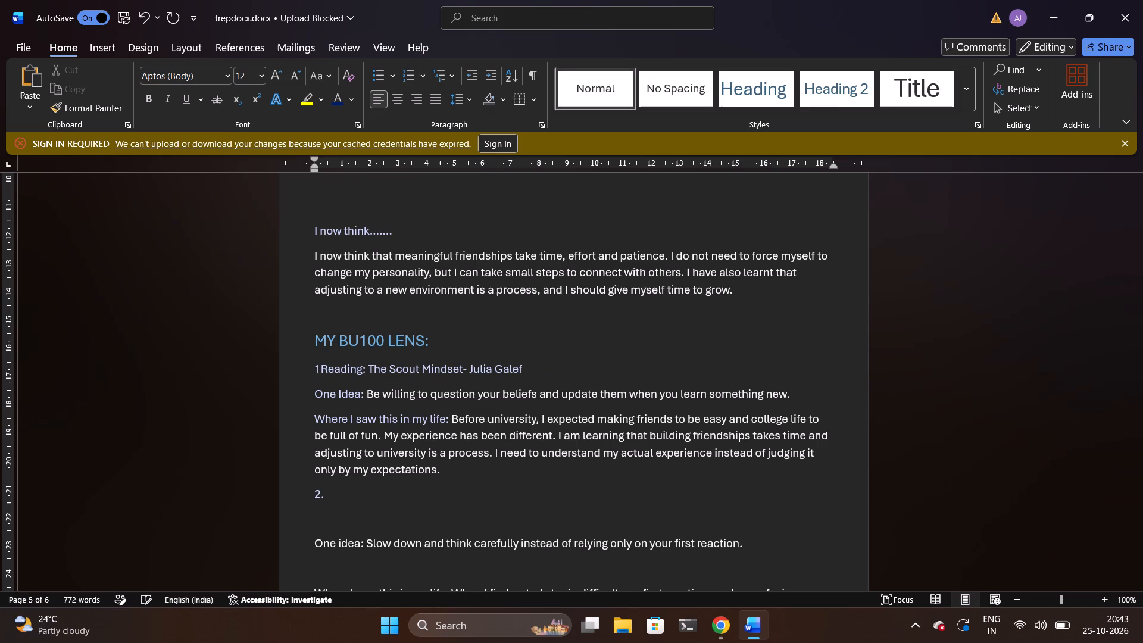
pyautogui.write('.')
pyautogui.press('space')
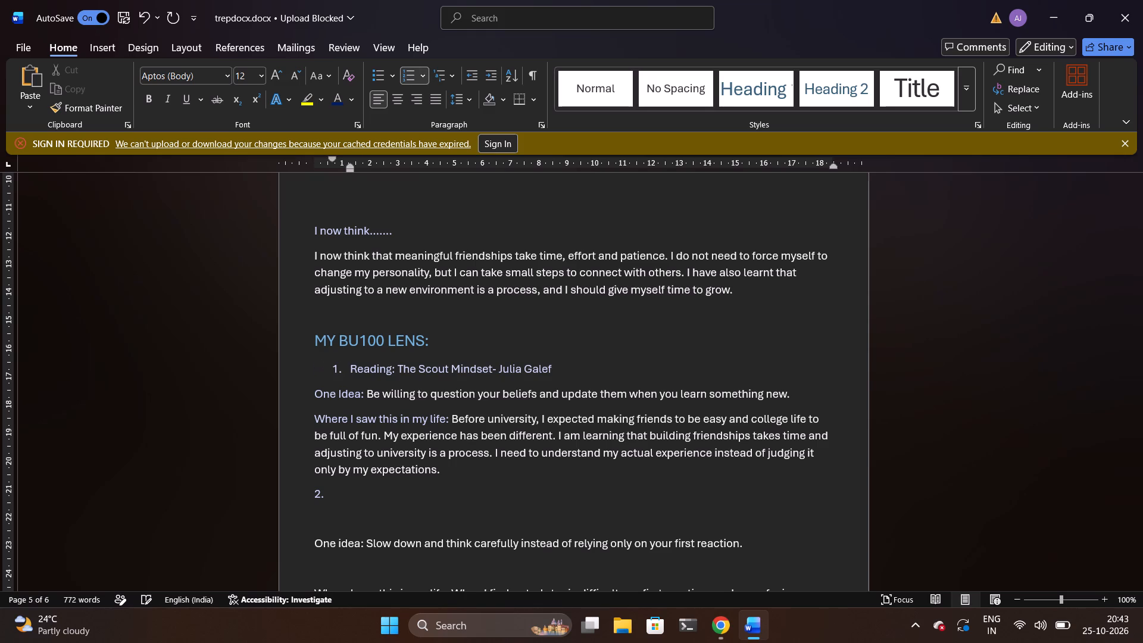
pyautogui.press('BackSpace')
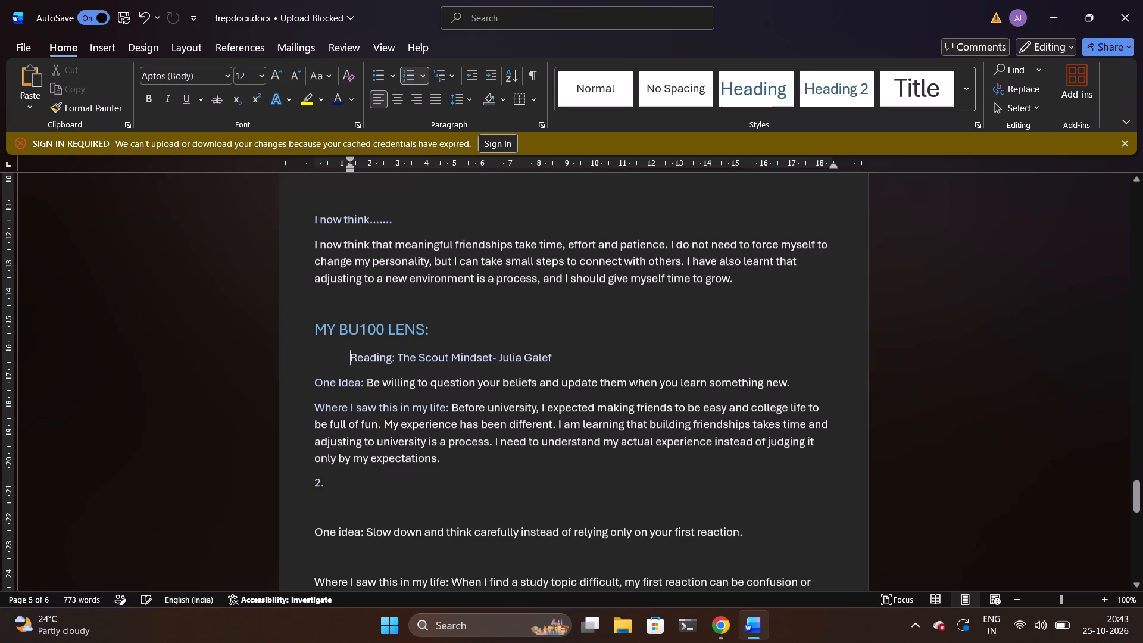
pyautogui.press('BackSpace')
pyautogui.press('1')
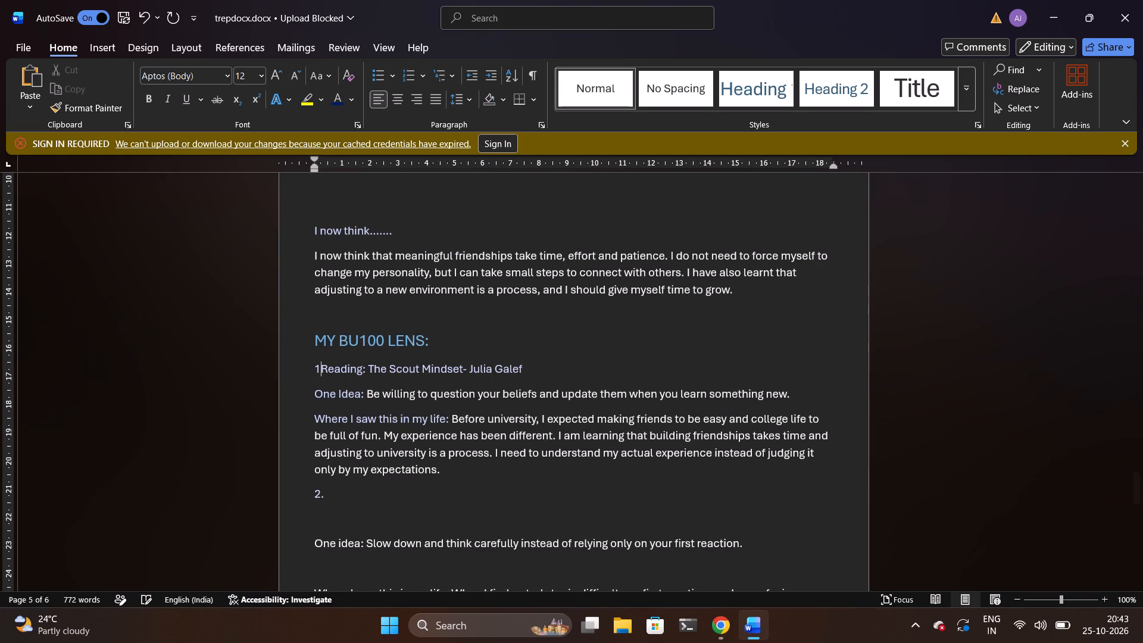
pyautogui.press('.')
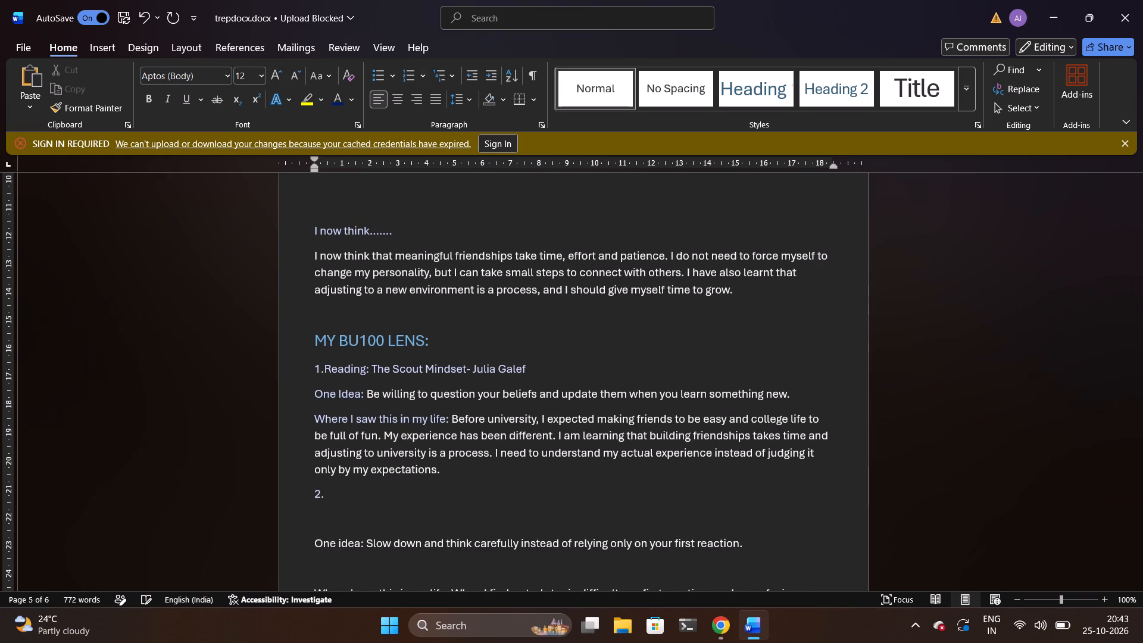
# Continue the "2." line in the "MY BU100 LENS" section with "Reading: Thinking, Fast and Slow".
pyautogui.click(328, 495)
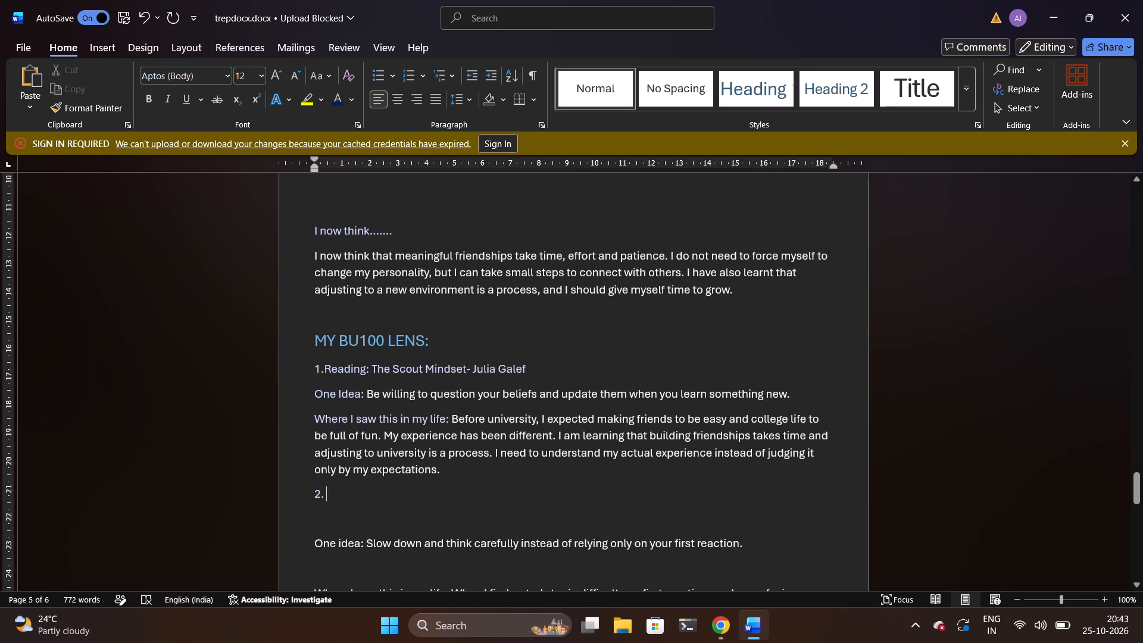
pyautogui.write('ead')
pyautogui.write('ing')
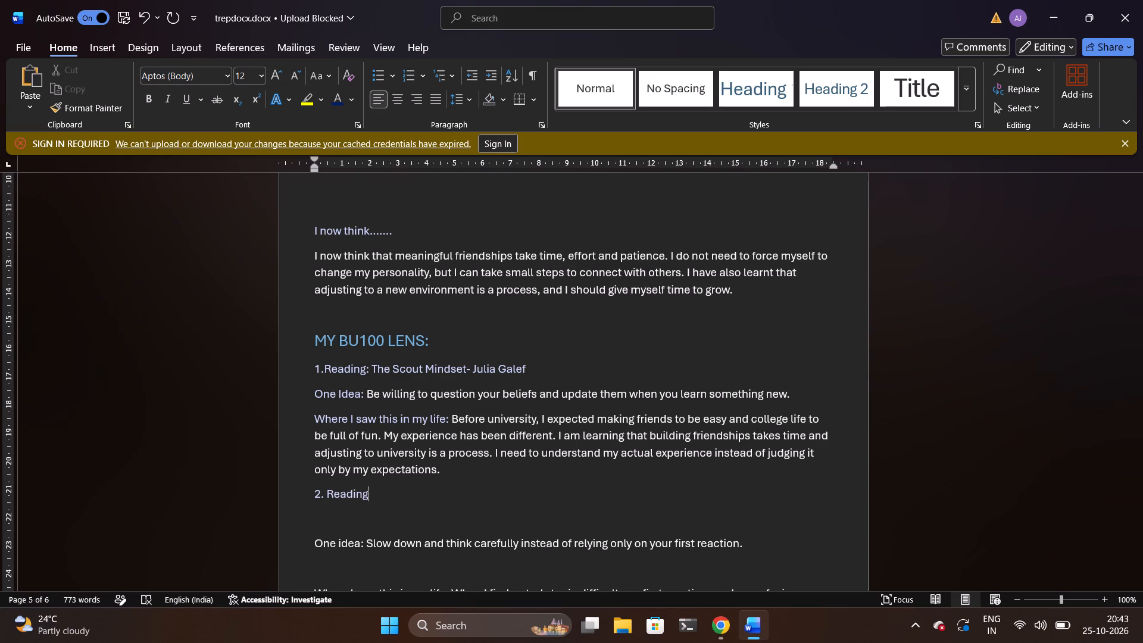
pyautogui.hotkey('shift', ':')
pyautogui.press('space')
pyautogui.write('him')
pyautogui.press('BackSpace')
pyautogui.write('nkin')
pyautogui.press('g')
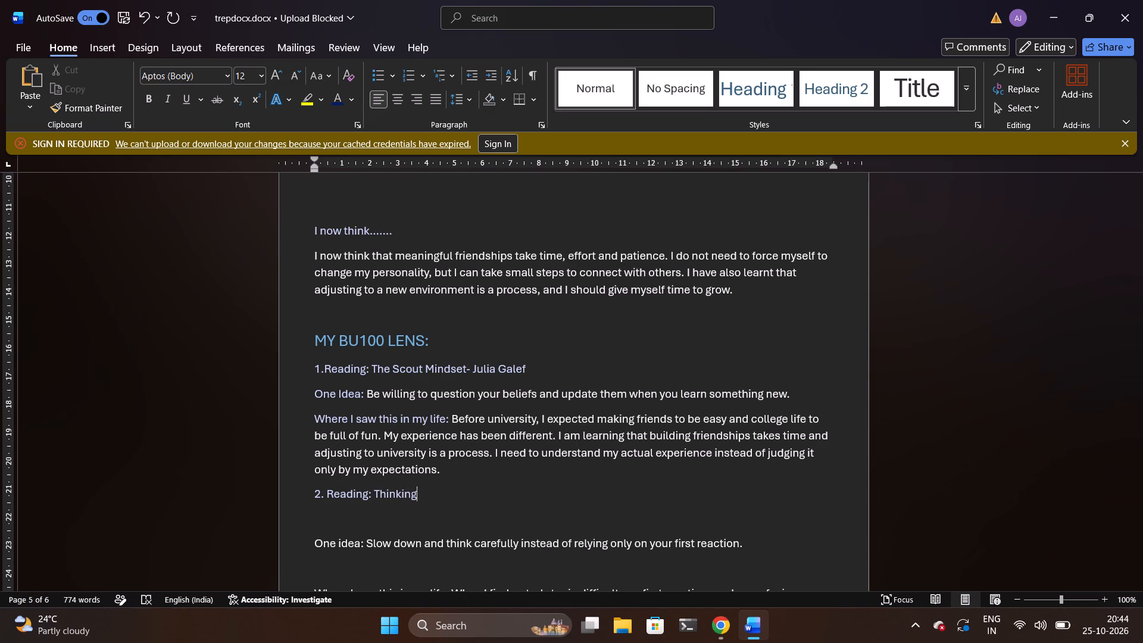
pyautogui.write(',')
pyautogui.press('space')
pyautogui.write('arr')
pyautogui.press('BackSpace')
pyautogui.press('BackSpace')
pyautogui.write('st')
pyautogui.press('space')
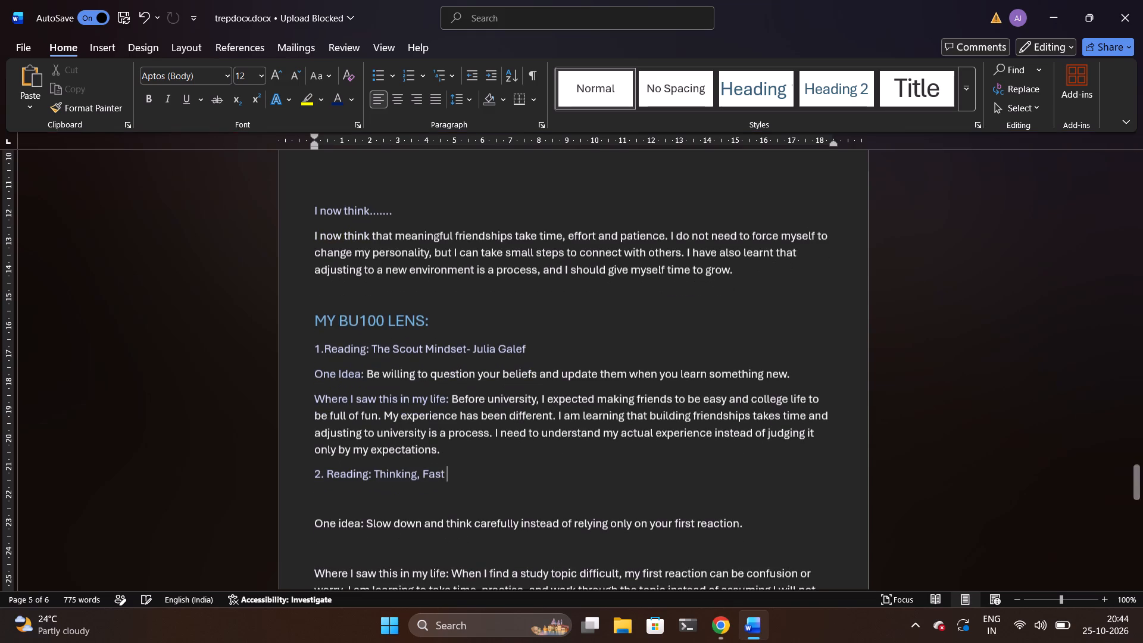
pyautogui.press('a')
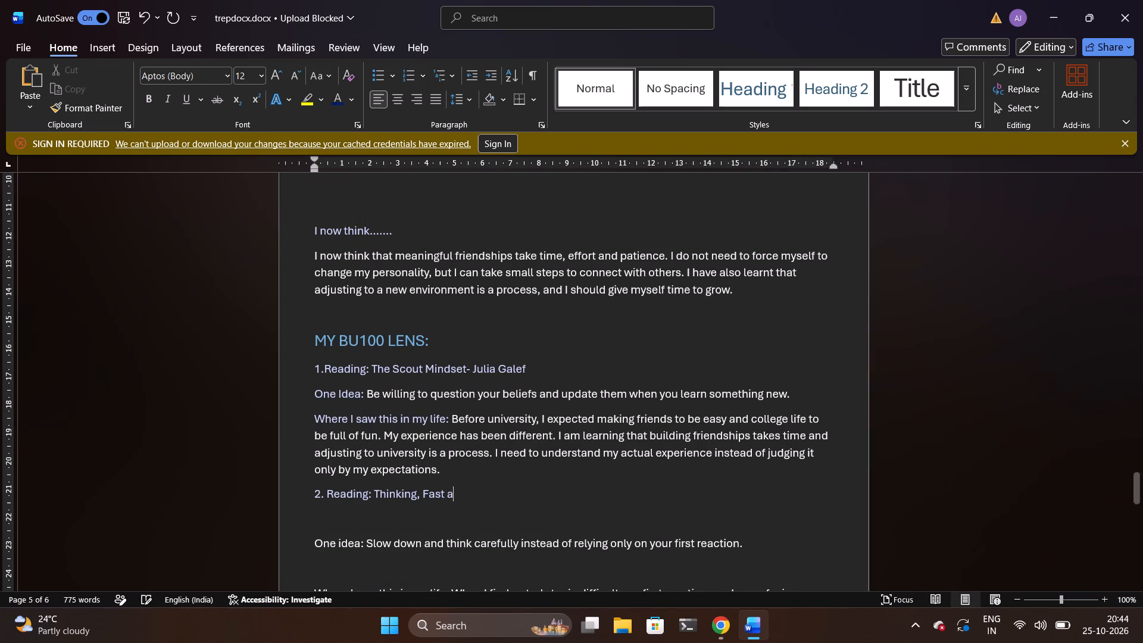
pyautogui.press('b')
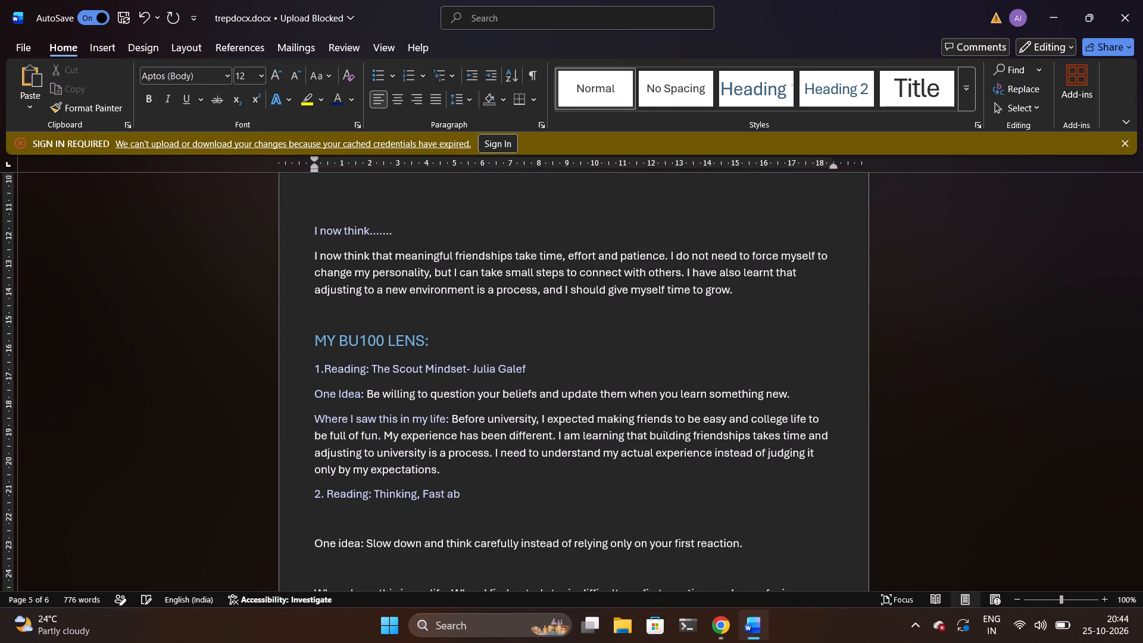
pyautogui.press('BackSpace')
pyautogui.write('nd')
pyautogui.press('space')
pyautogui.write('low')
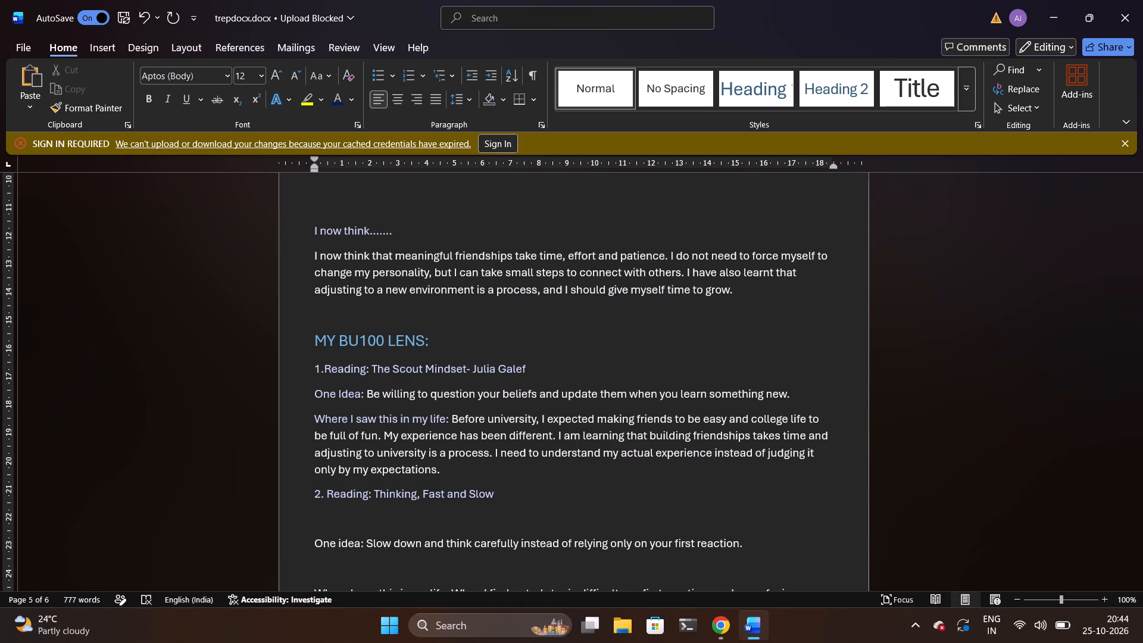
# Add the author after the second reading's title as "- Daniel Kahneman", with the hyphen directly after "Slow".
pyautogui.press('space')
pyautogui.press('BackSpace')
pyautogui.write('-')
pyautogui.press('space')
pyautogui.write('aniel')
pyautogui.press('space')
pyautogui.write('ah')
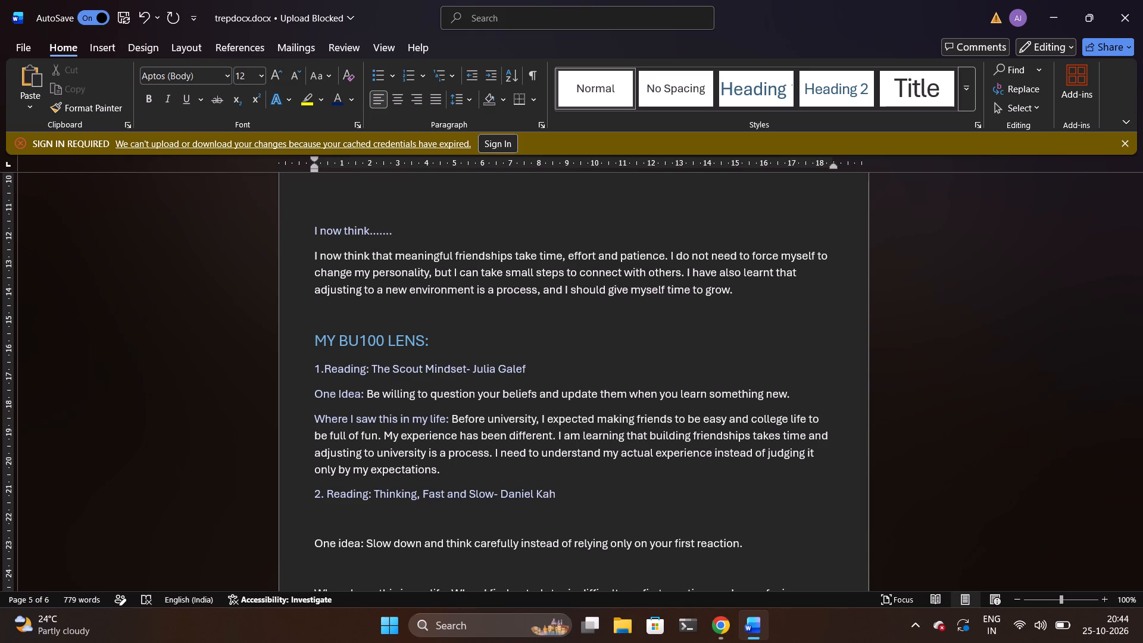
pyautogui.write('neman')
# Remove the blank line between the second reading's title line and the "One idea: Slow down" paragraph.
pyautogui.scroll(-1, 328, 495)
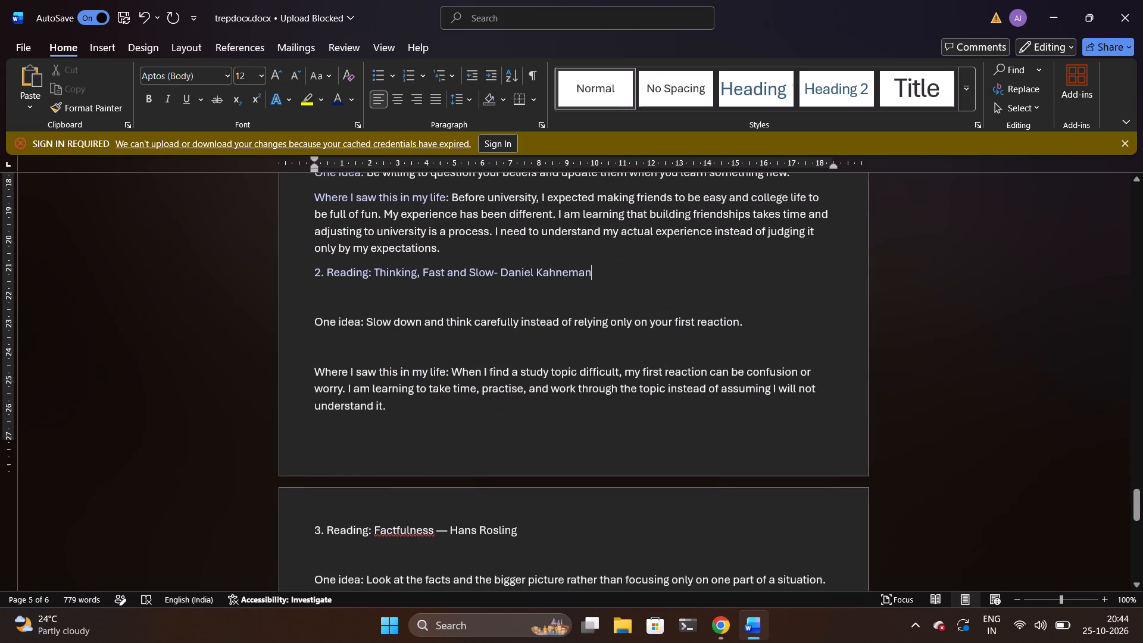
pyautogui.click(313, 319)
pyautogui.press('BackSpace')
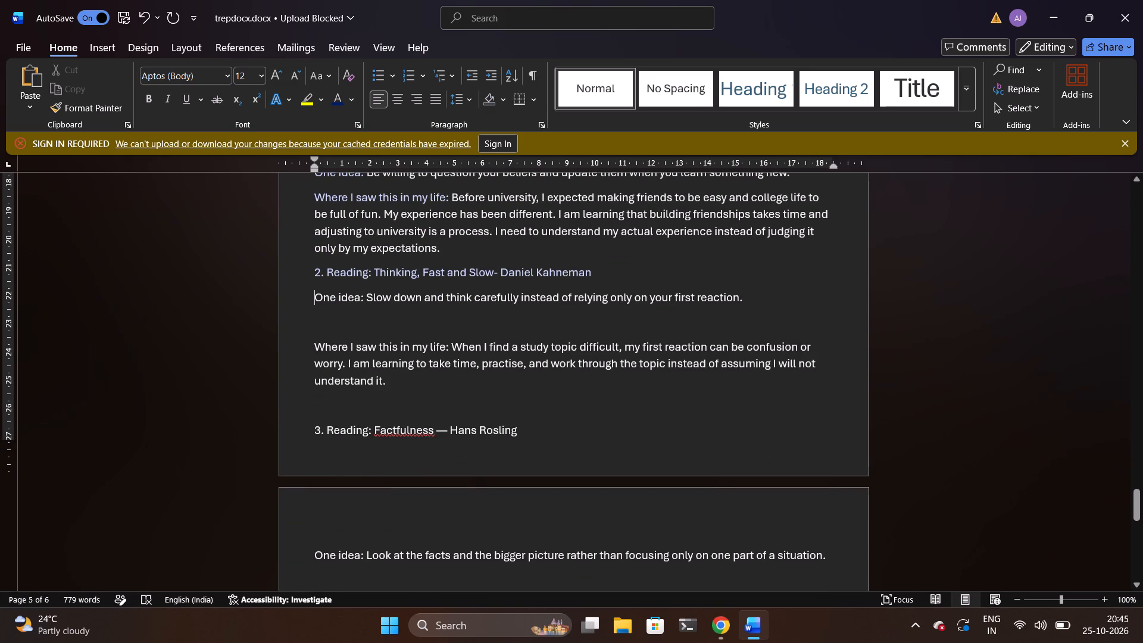
# Delete the uncoloured label "One idea:" in front of "Slow down and think carefully", keeping the space before the text.
pyautogui.click(355, 298)
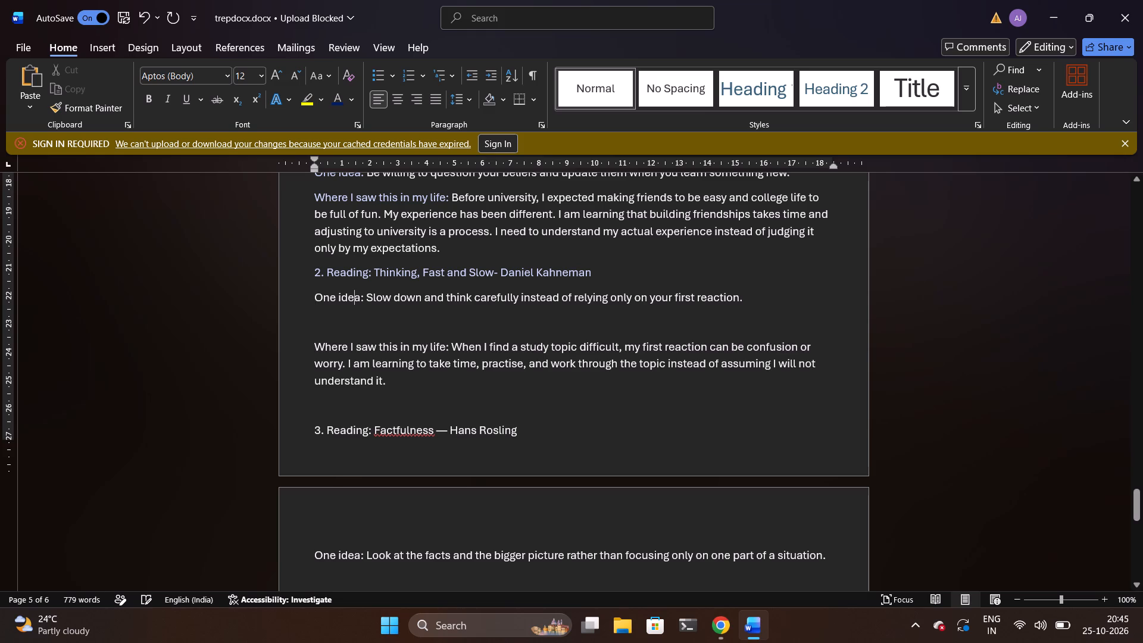
pyautogui.click(363, 299)
pyautogui.press('BackSpace')
pyautogui.press('BackSpace')
pyautogui.press('BackSpace')
pyautogui.press('BackSpace')
pyautogui.press('BackSpace')
pyautogui.press('BackSpace')
pyautogui.press('BackSpace')
pyautogui.press('BackSpace')
pyautogui.press('BackSpace')
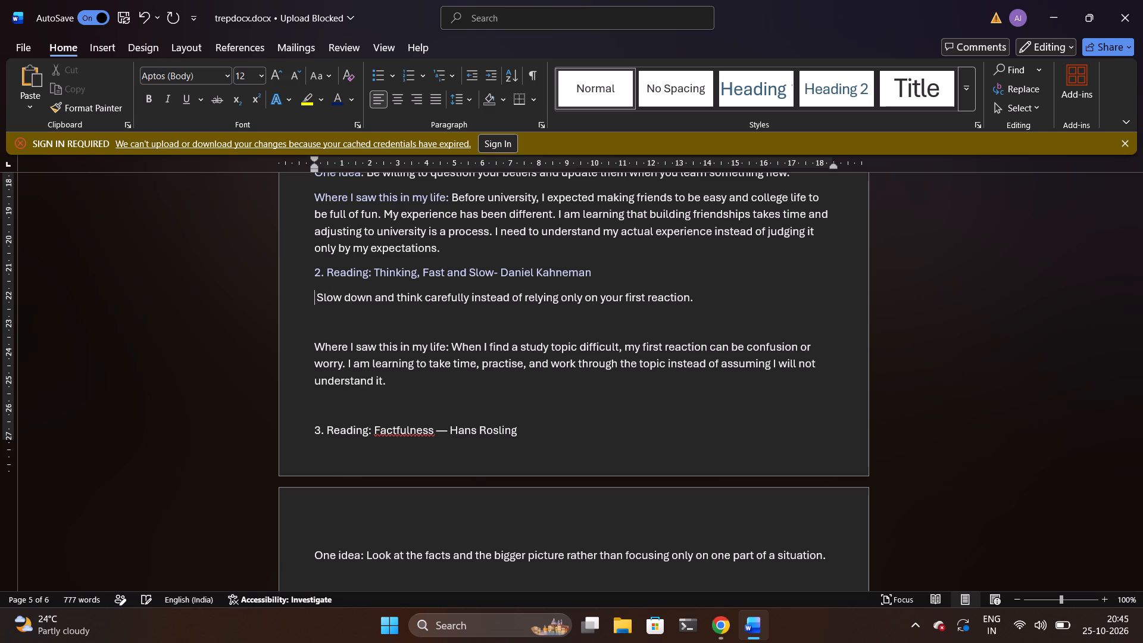
pyautogui.press('o')
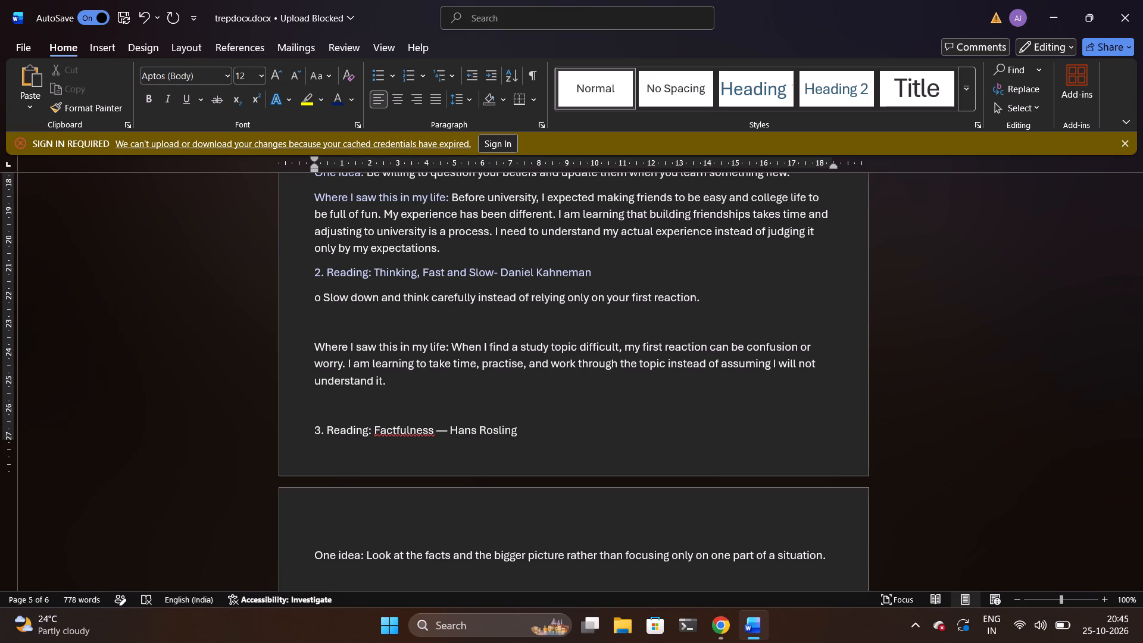
pyautogui.press('BackSpace')
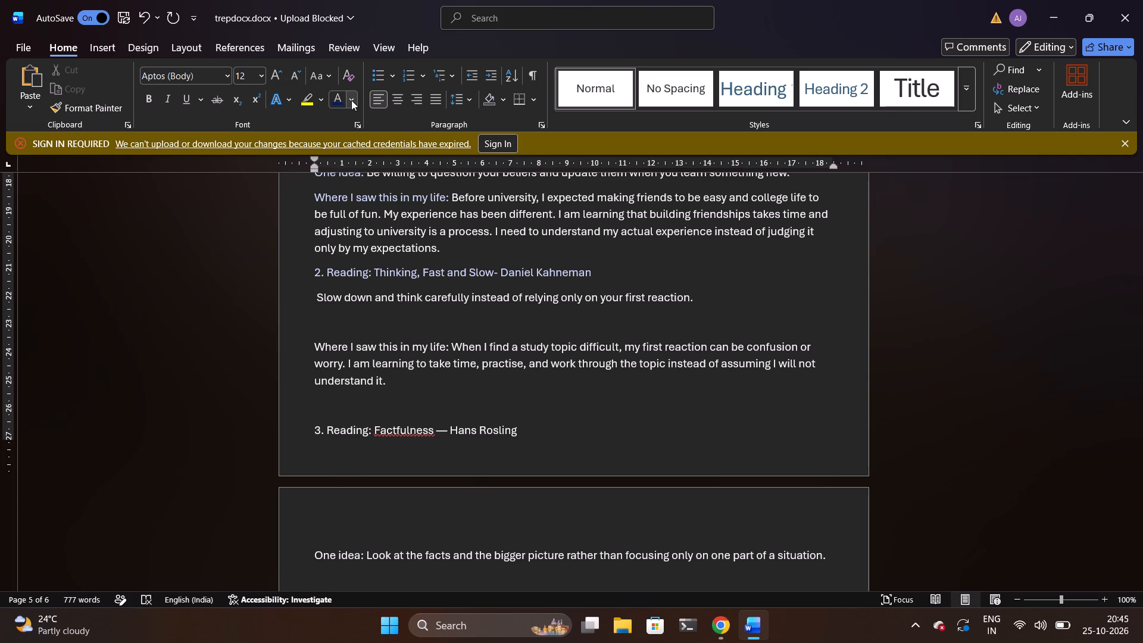
# Enter the label "One Idea:" in the standard dark blue font colour before "Slow down and think carefully".
pyautogui.moveTo(351, 100); pyautogui.dragTo(496, 389)
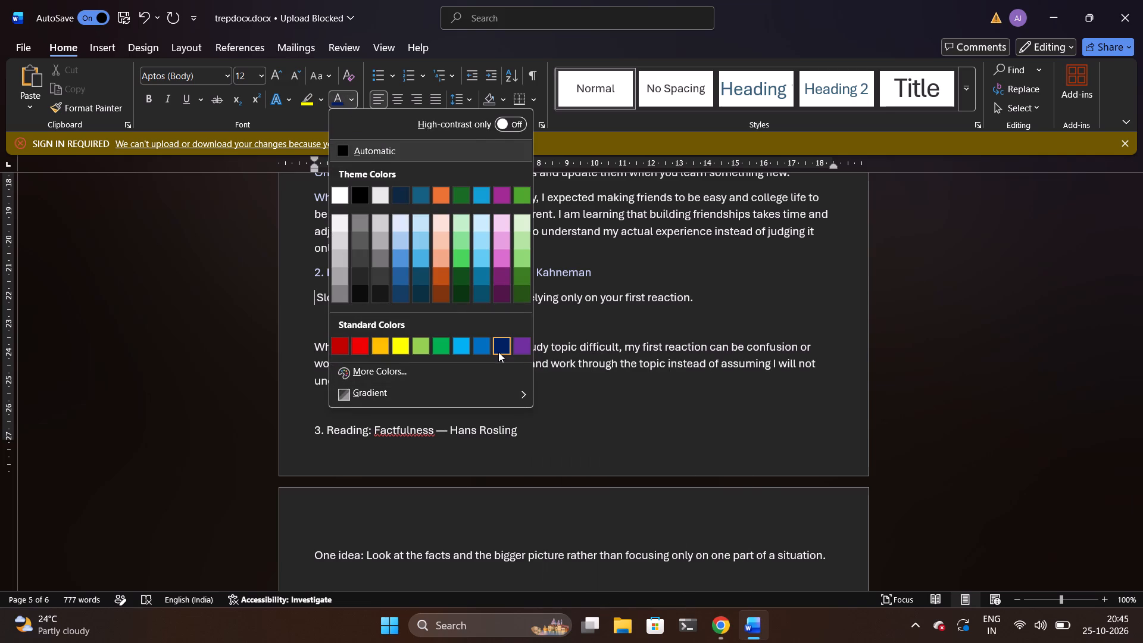
pyautogui.click(498, 352)
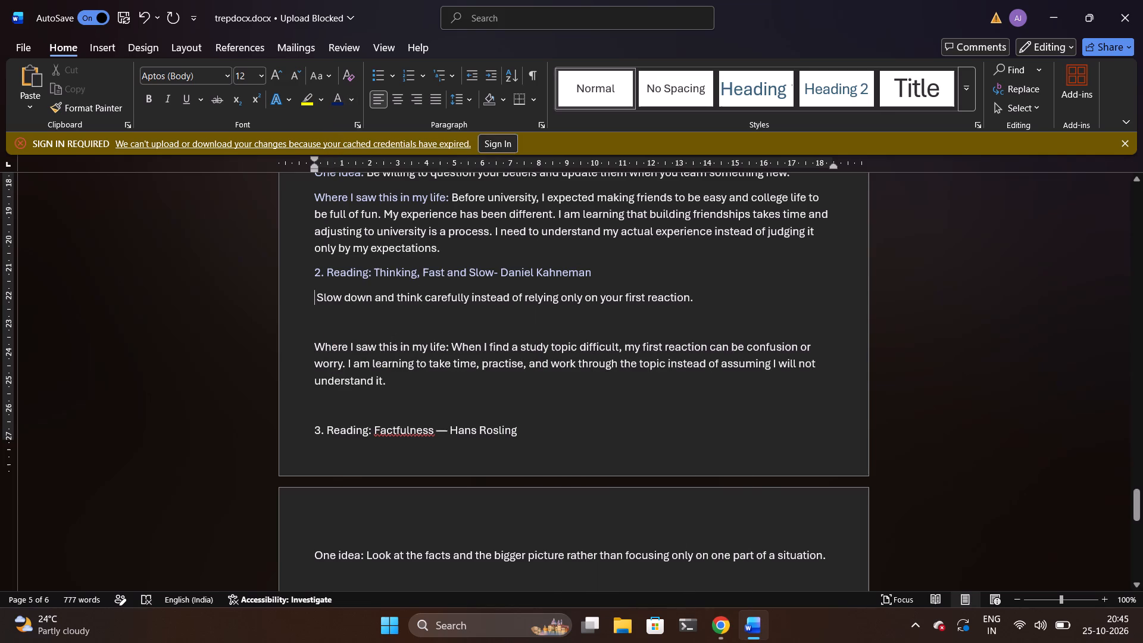
pyautogui.write('ON')
pyautogui.press('BackSpace')
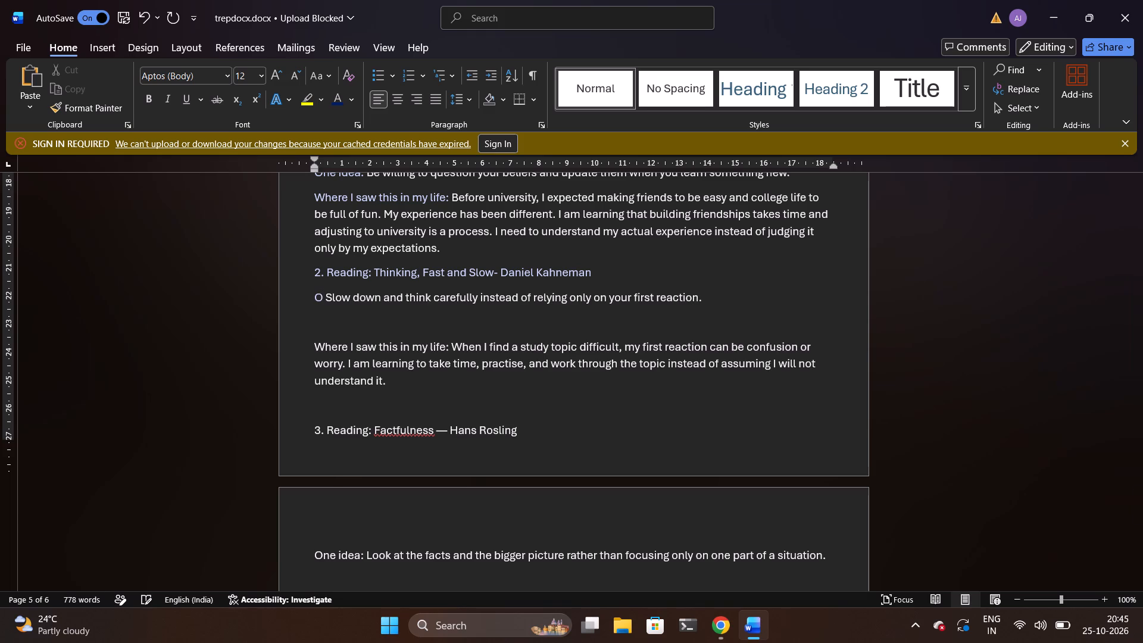
pyautogui.write('ne')
pyautogui.press('space')
pyautogui.press('i')
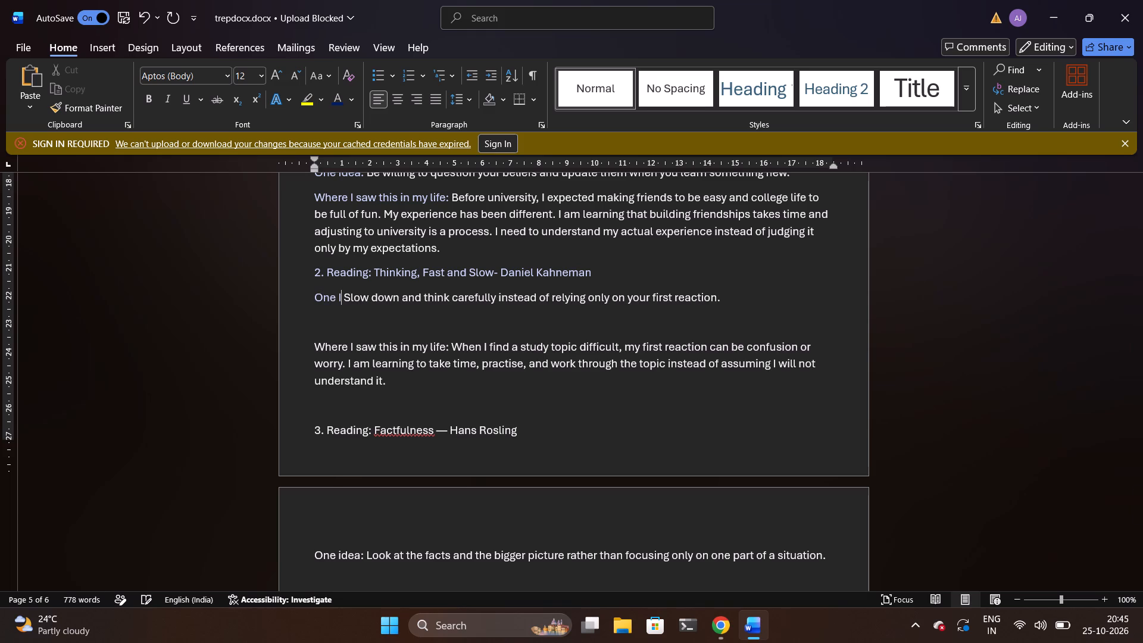
pyautogui.write('dea')
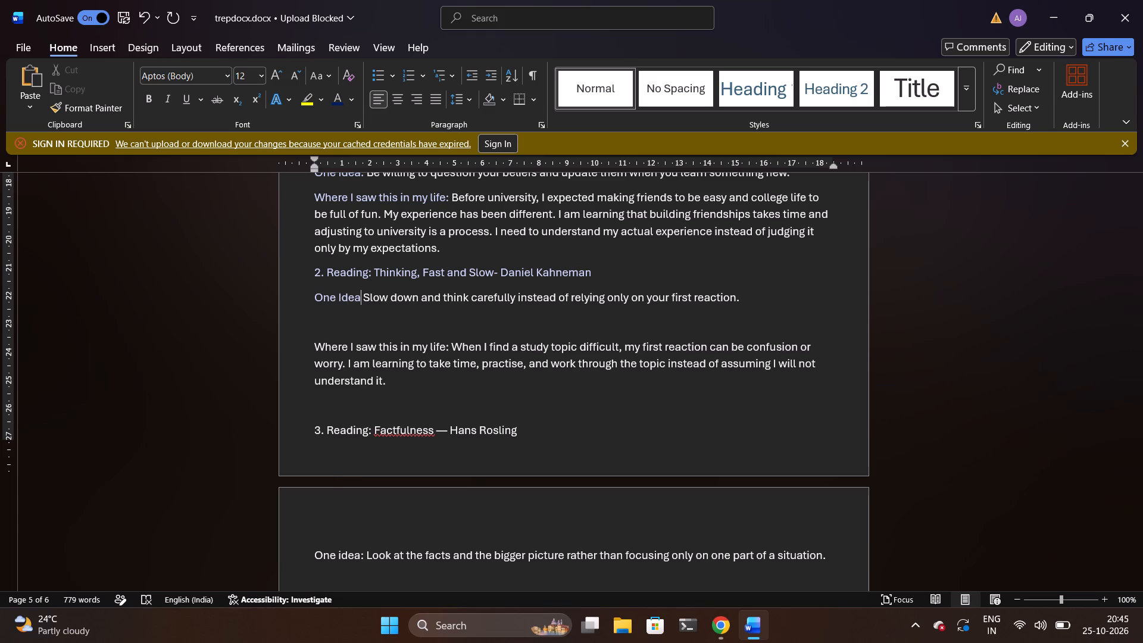
pyautogui.hotkey('shift', ':')
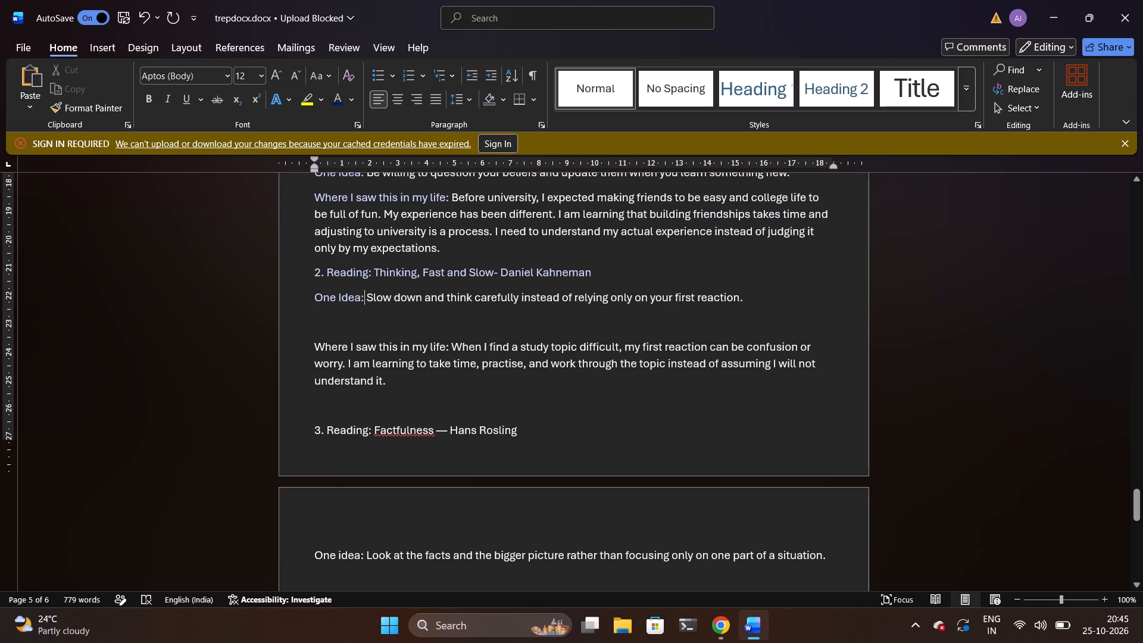
# Remove the blank line above the "Where I saw this in my life: When I find a study topic difficult" paragraph.
pyautogui.click(316, 344)
pyautogui.press('BackSpace')
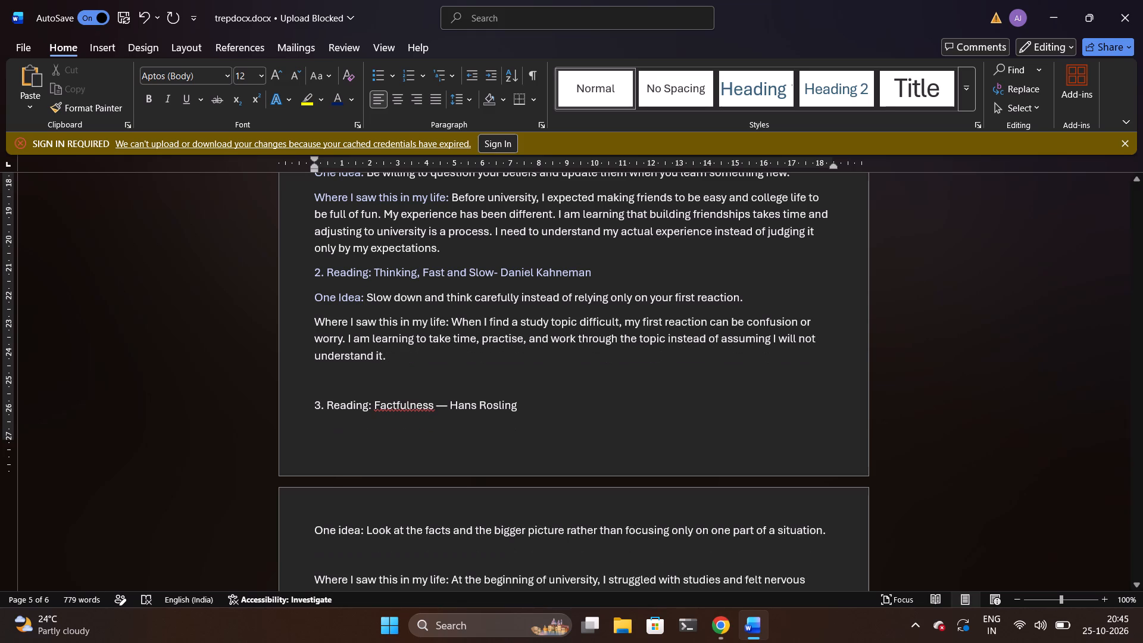
# Delete the uncoloured label "Where I saw this in my life:" before "When I find a study topic difficult", keeping the space before the text.
pyautogui.click(448, 326)
pyautogui.press('BackSpace')
pyautogui.press('BackSpace')
pyautogui.press('BackSpace')
pyautogui.press('BackSpace')
pyautogui.press('BackSpace')
pyautogui.press('BackSpace')
pyautogui.press('BackSpace')
pyautogui.press('BackSpace')
pyautogui.press('BackSpace')
pyautogui.press('BackSpace')
pyautogui.press('BackSpace')
pyautogui.press('BackSpace')
pyautogui.press('BackSpace')
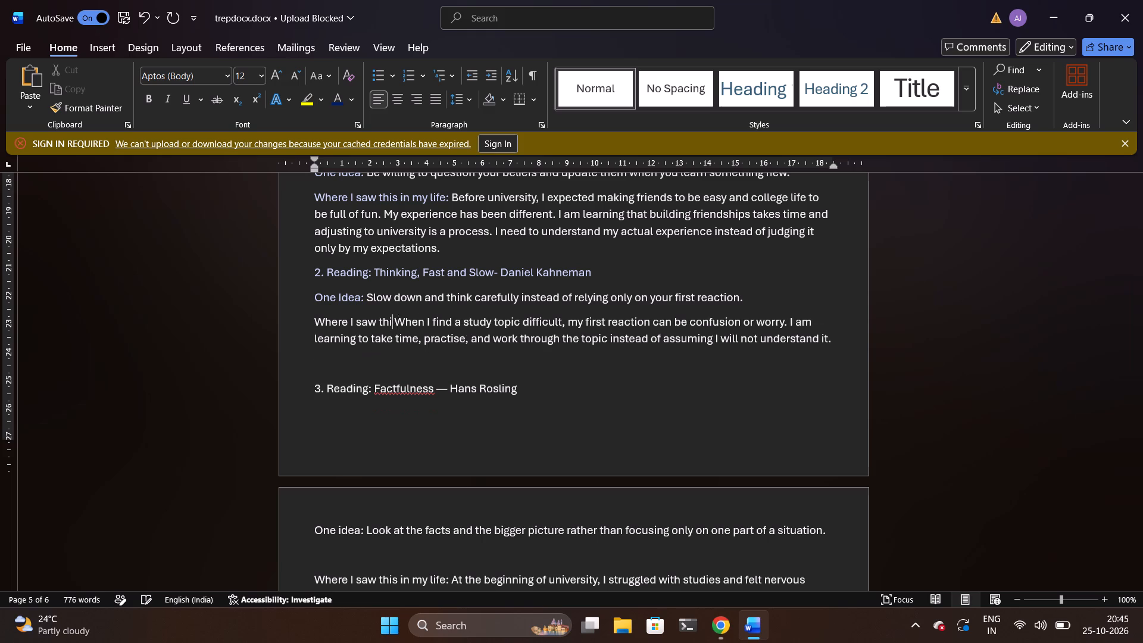
pyautogui.press('BackSpace')
pyautogui.press('BackSpace')
pyautogui.press('BackSpace')
pyautogui.press('BackSpace')
pyautogui.press('BackSpace')
pyautogui.press('BackSpace')
pyautogui.press('BackSpace')
pyautogui.press('BackSpace')
pyautogui.press('BackSpace')
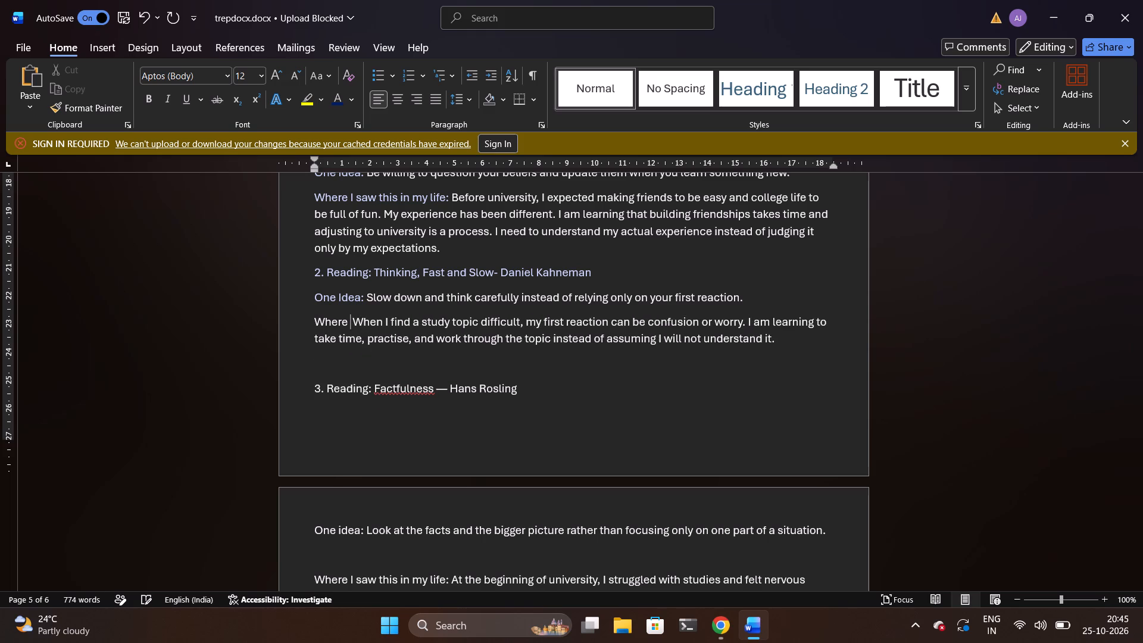
pyautogui.press('BackSpace')
pyautogui.press('BackSpace')
pyautogui.press('BackSpace')
pyautogui.press('BackSpace')
pyautogui.press('BackSpace')
pyautogui.press('BackSpace')
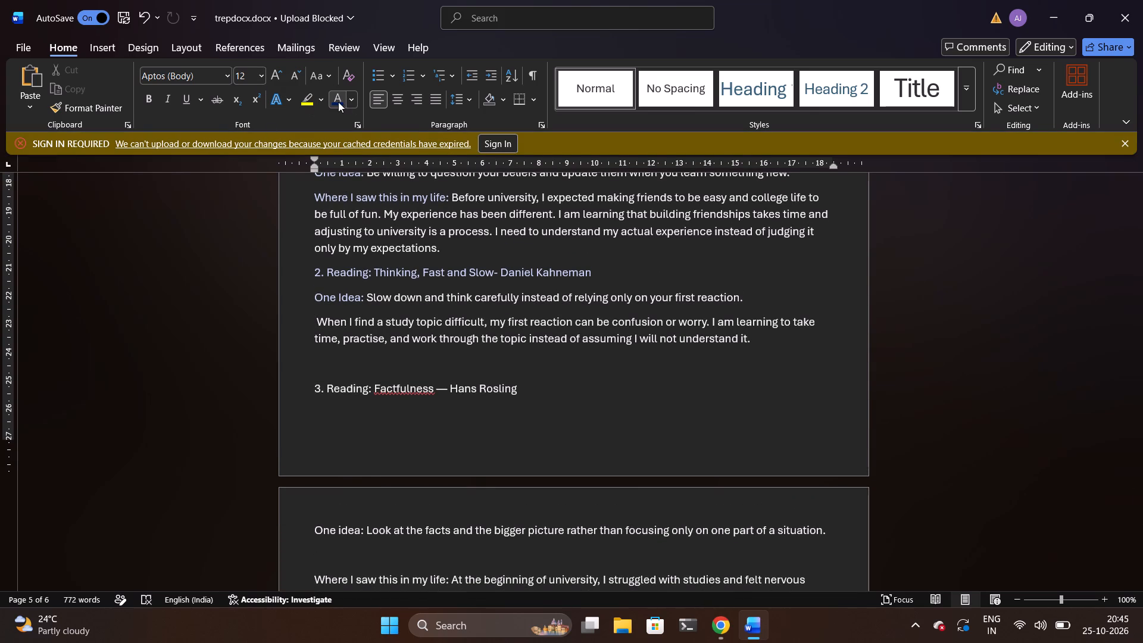
# Enter the label "Where I saw this in my life:" in the standard dark blue font colour before "When I find a study topic difficult".
pyautogui.click(353, 104)
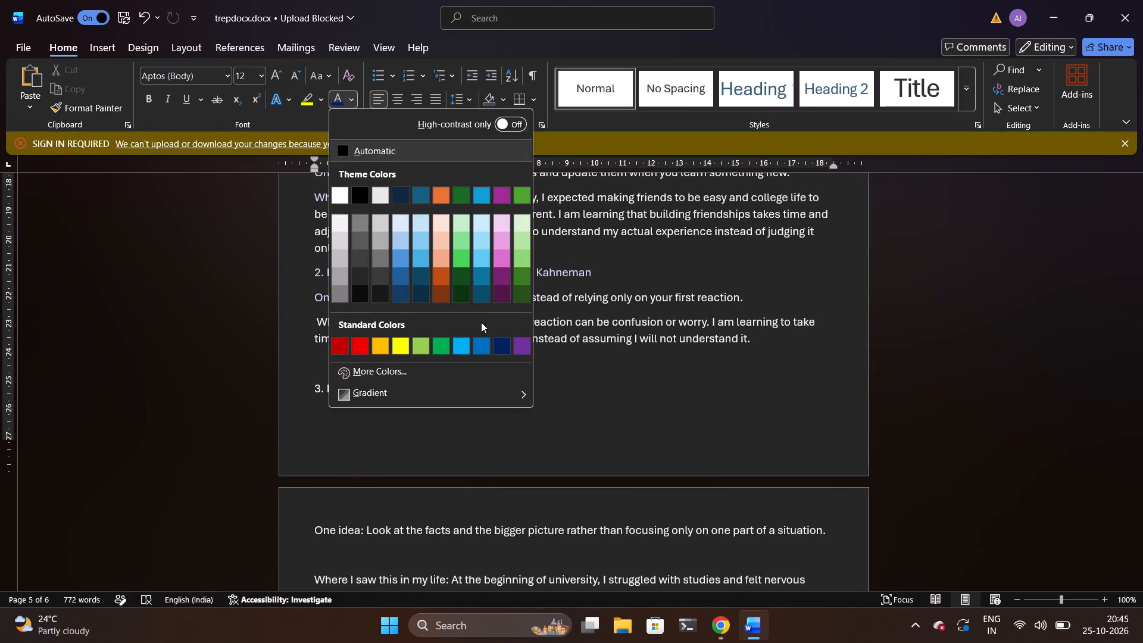
pyautogui.click(492, 342)
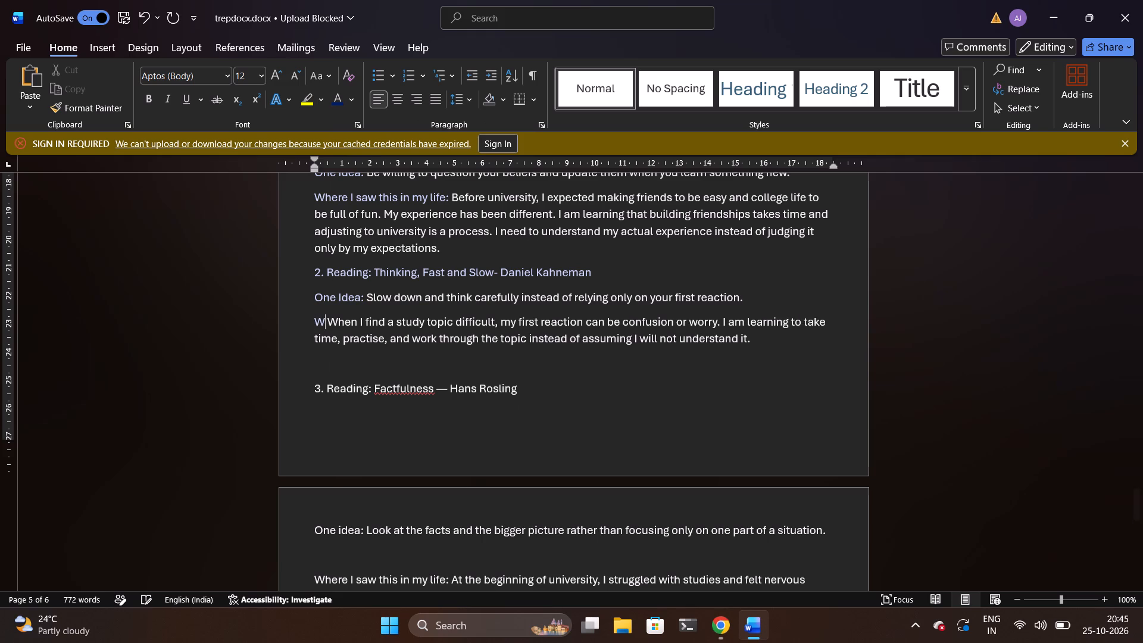
pyautogui.write('here')
pyautogui.press('space')
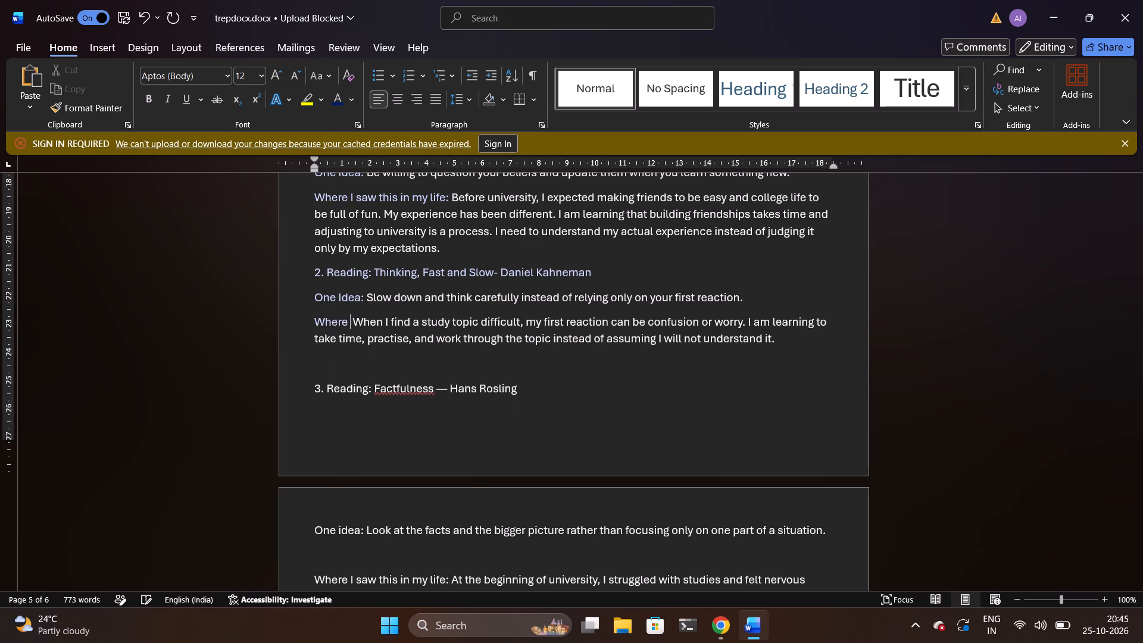
pyautogui.write('saw')
pyautogui.press('space')
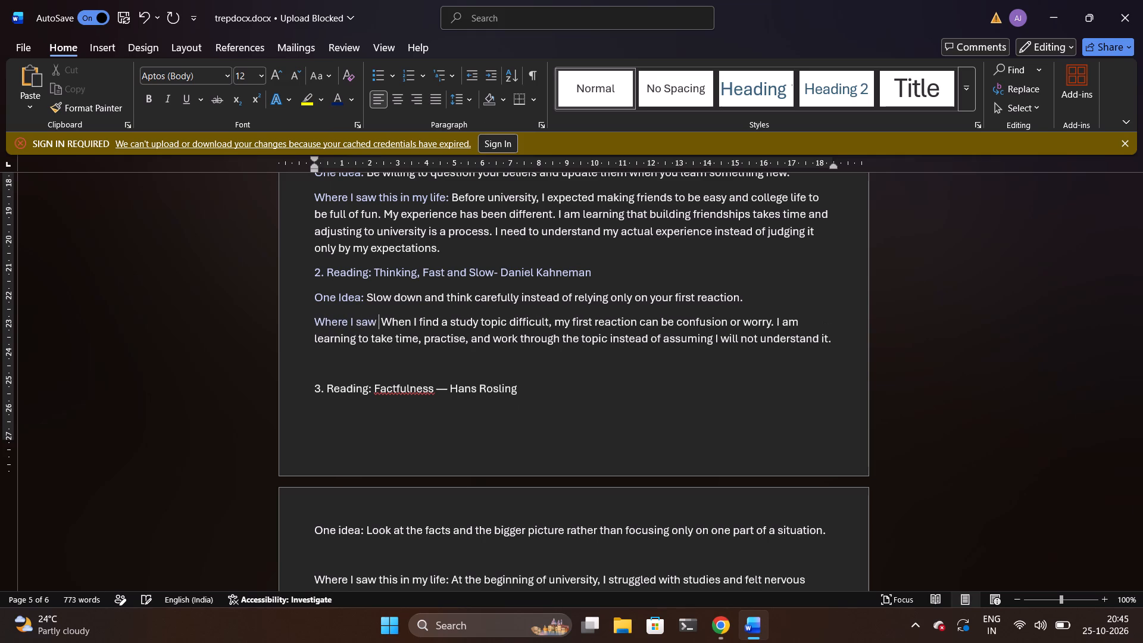
pyautogui.write('thu')
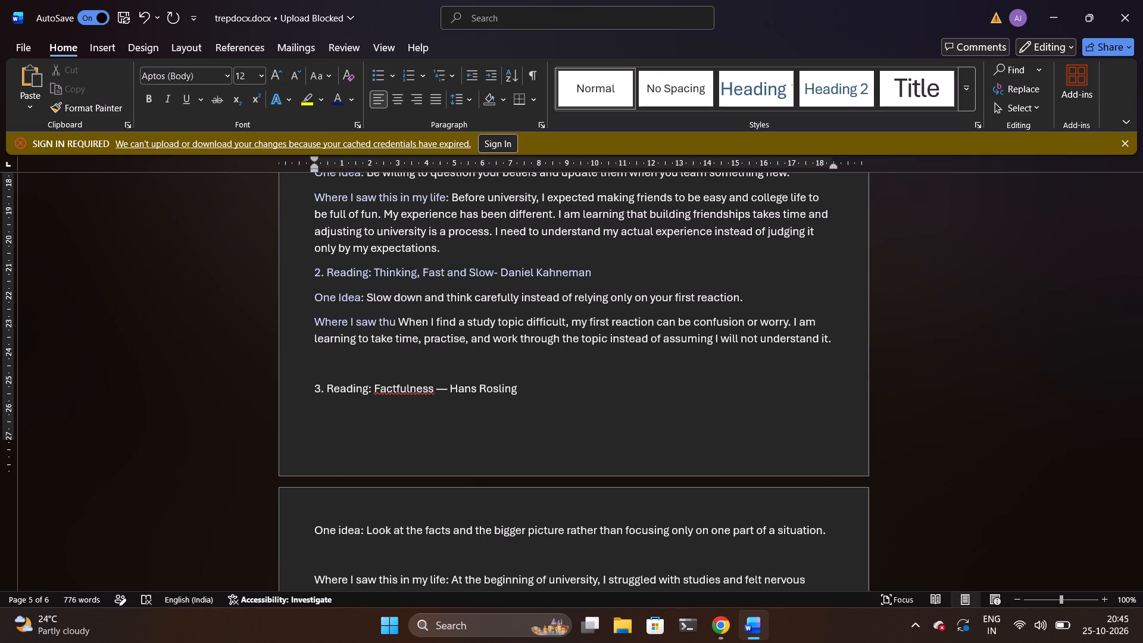
pyautogui.press('BackSpace')
pyautogui.write('is in my')
pyautogui.press('space')
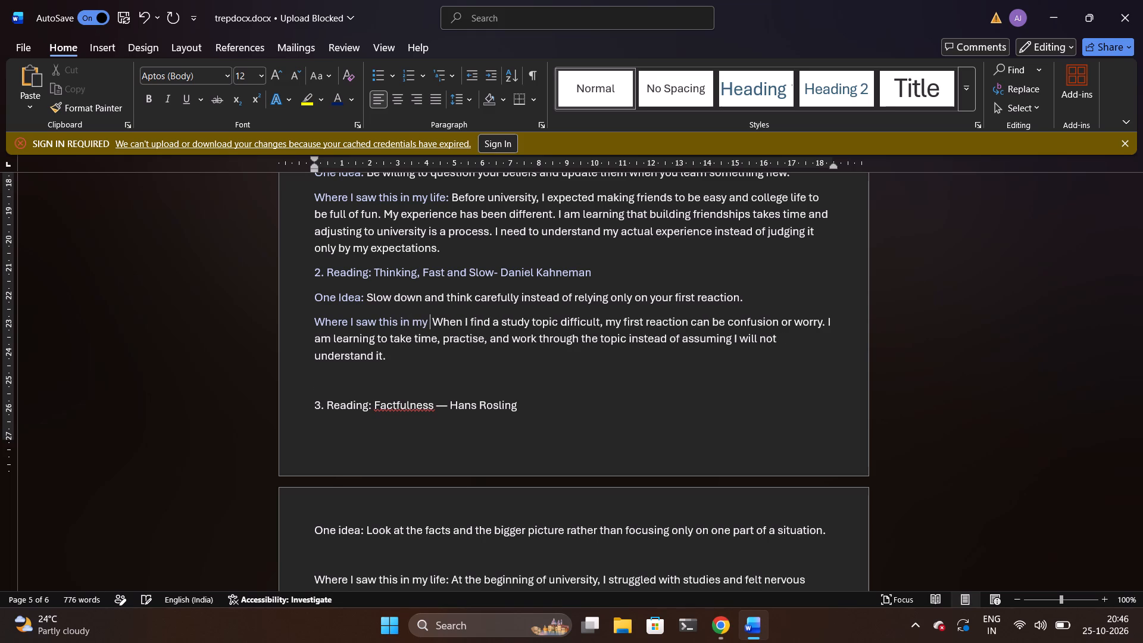
pyautogui.write('life')
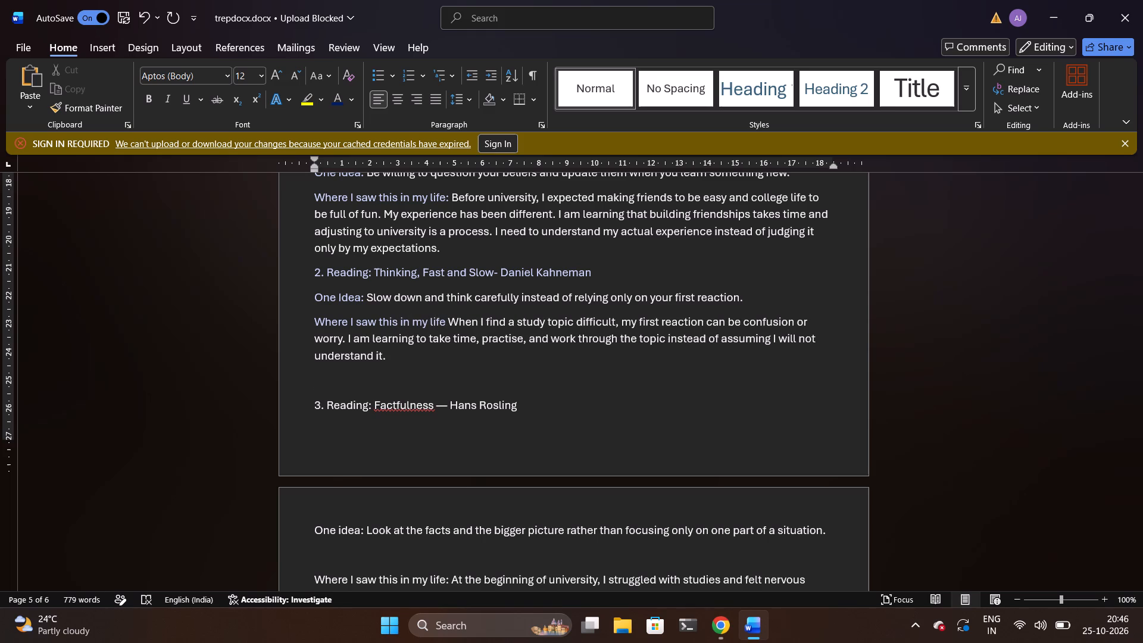
pyautogui.hotkey('shift', ':')
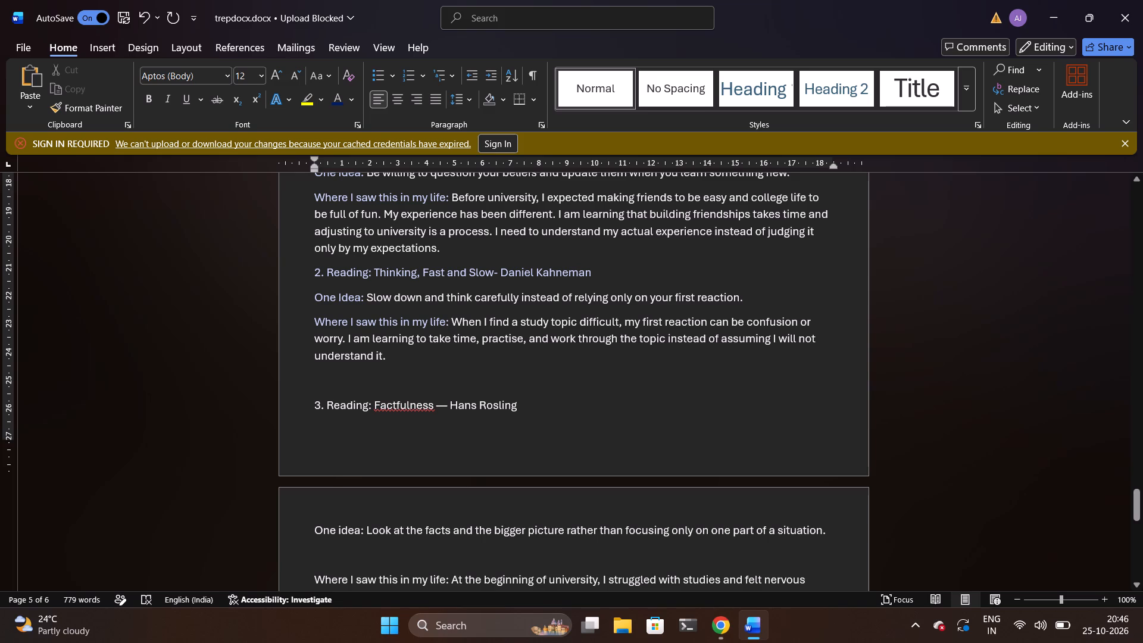
# Delete the uncoloured prefix "3. Reading: " in front of "Factfulness — Hans Rosling".
pyautogui.click(374, 405)
pyautogui.press('BackSpace')
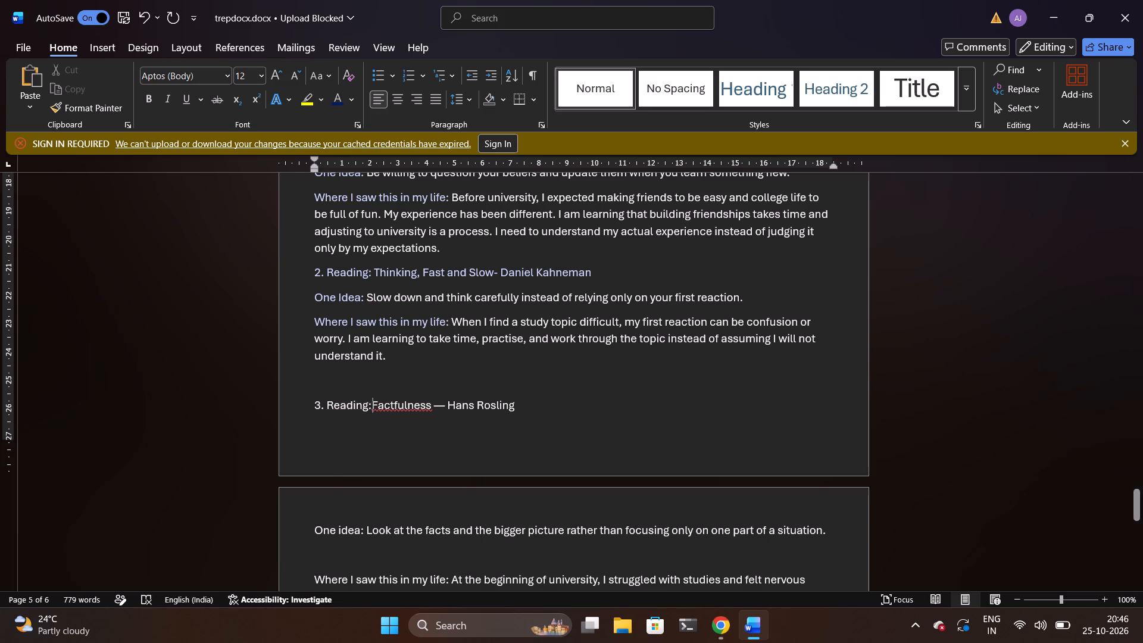
pyautogui.press('BackSpace')
pyautogui.press('BackSpace')
pyautogui.press('BackSpace')
pyautogui.press('BackSpace')
pyautogui.press('BackSpace')
pyautogui.press('BackSpace')
pyautogui.press('BackSpace')
pyautogui.press('BackSpace')
pyautogui.press('BackSpace')
pyautogui.press('BackSpace')
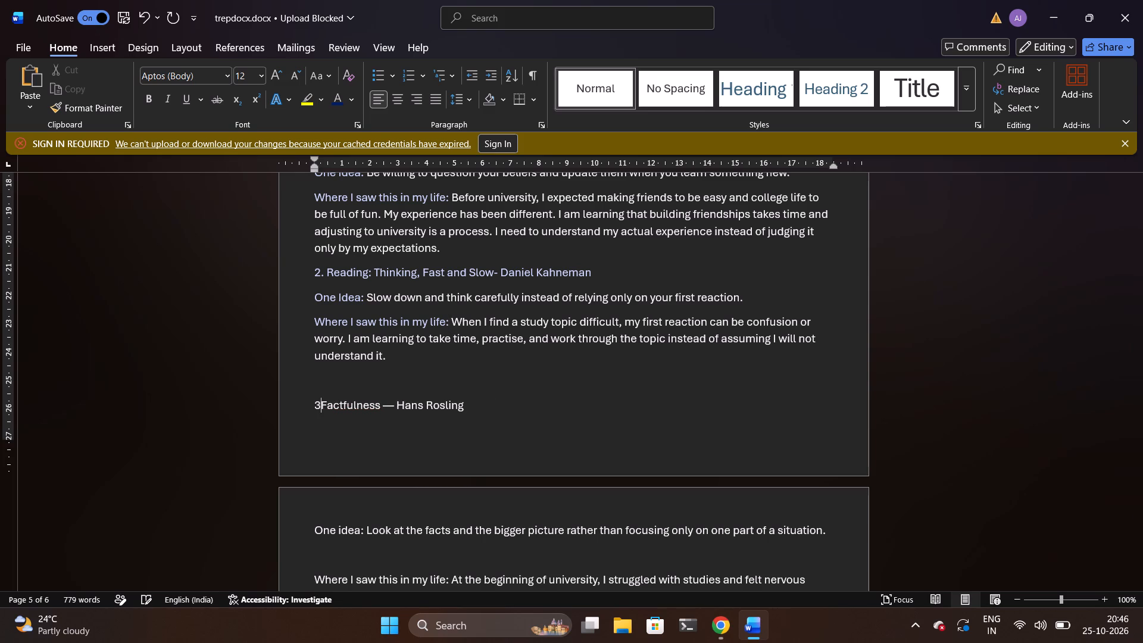
pyautogui.press('BackSpace')
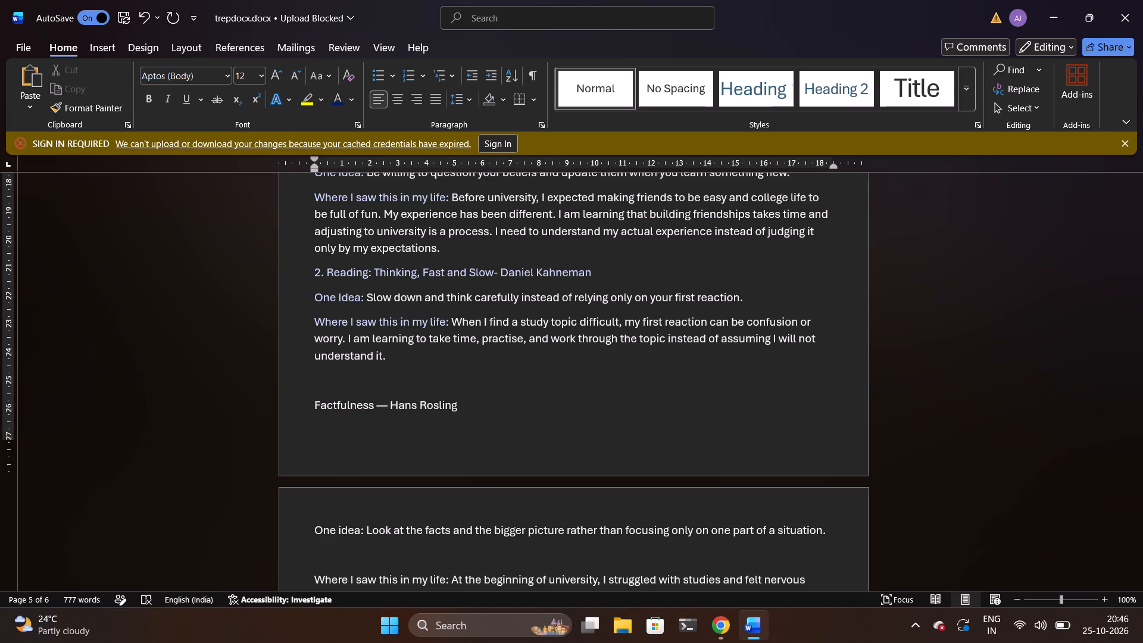
# Enter the prefix "3.Reading: " in the standard dark blue font colour before "Factfulness — Hans Rosling".
pyautogui.click(355, 96)
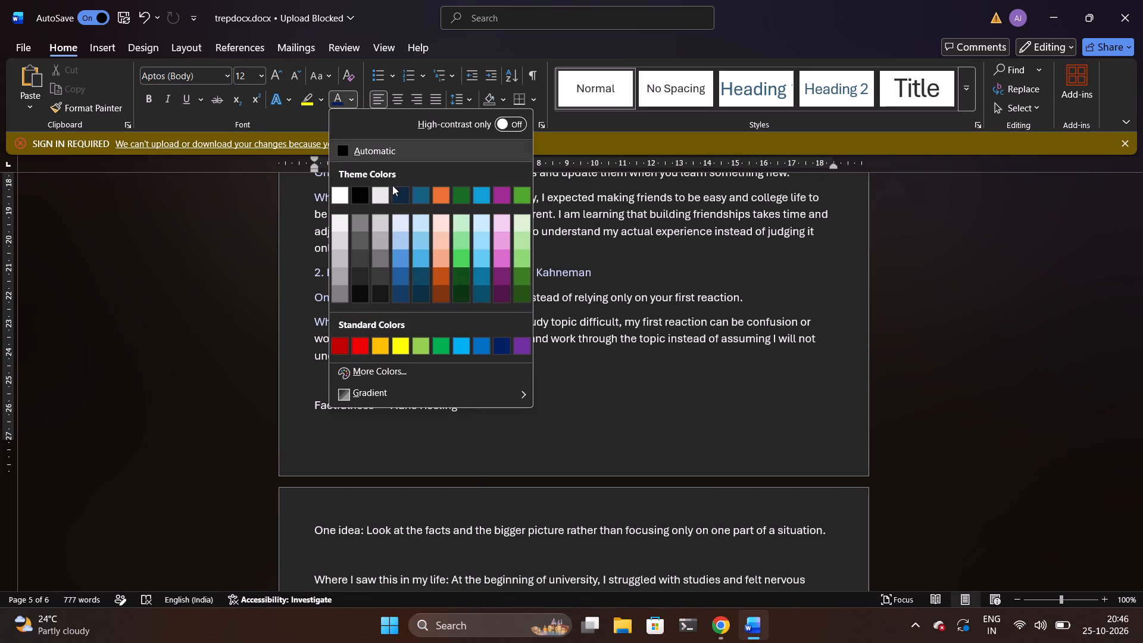
pyautogui.click(507, 345)
pyautogui.press('3')
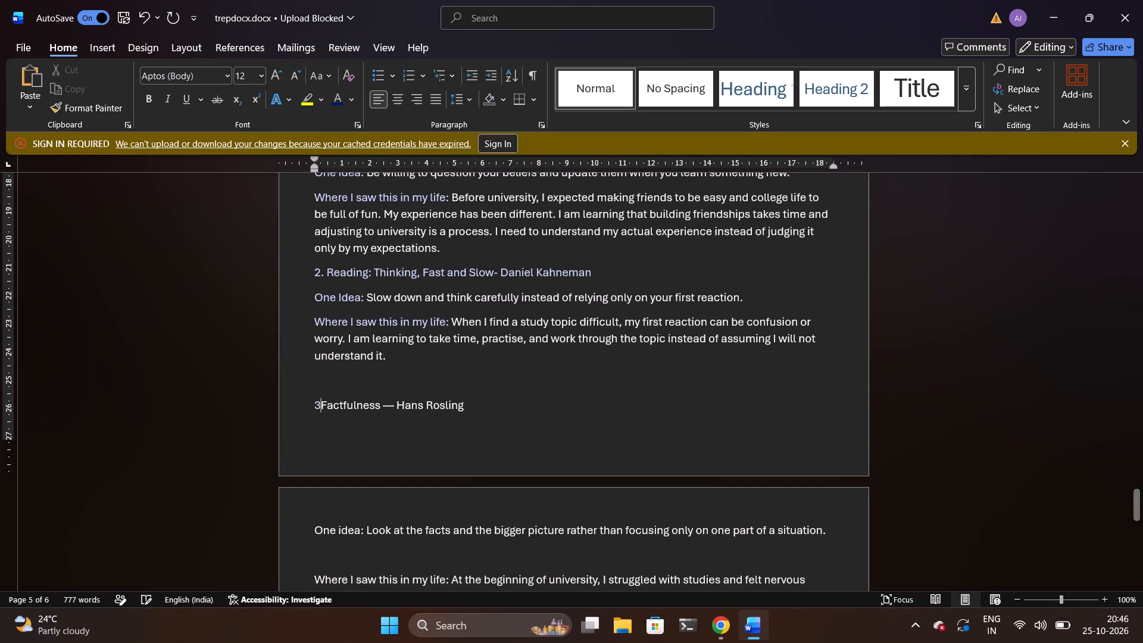
pyautogui.press('.')
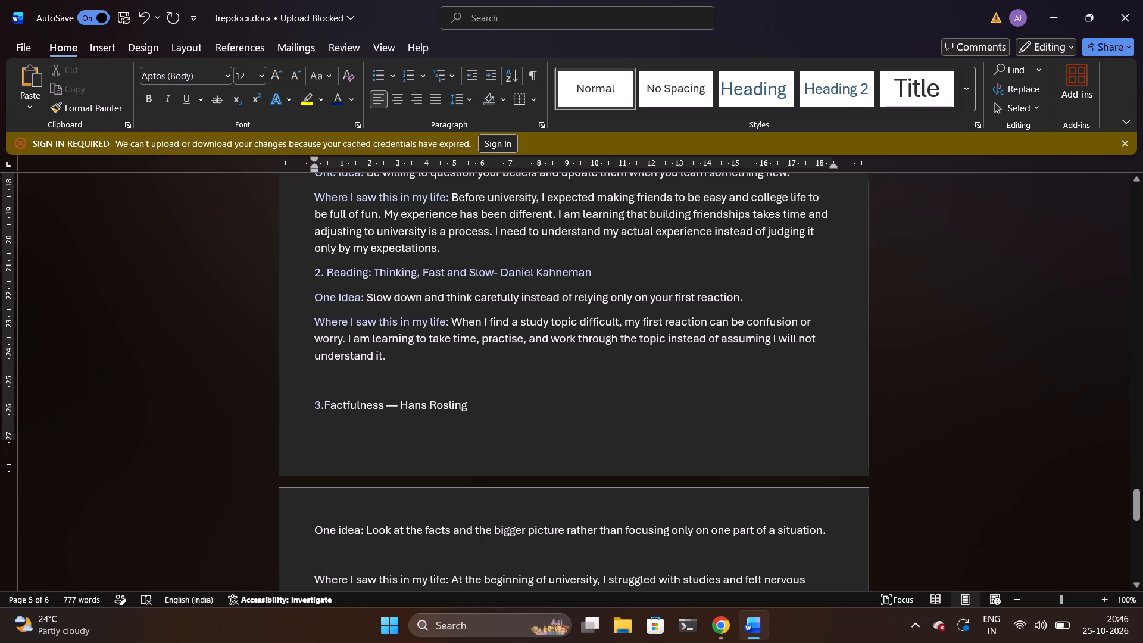
pyautogui.write('re')
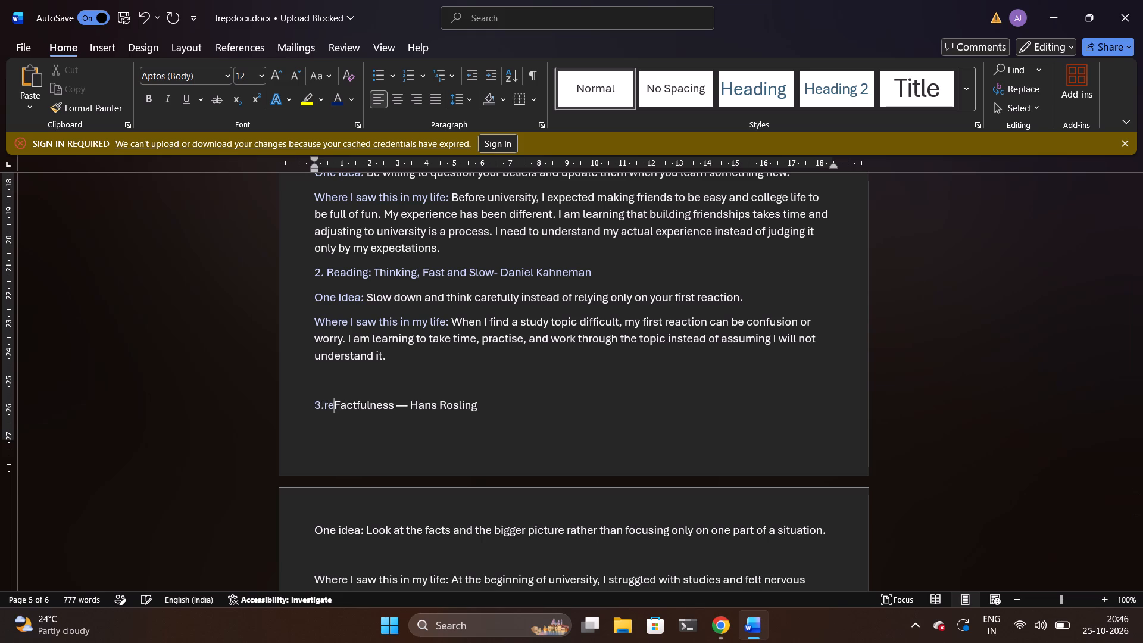
pyautogui.press('BackSpace')
pyautogui.press('BackSpace')
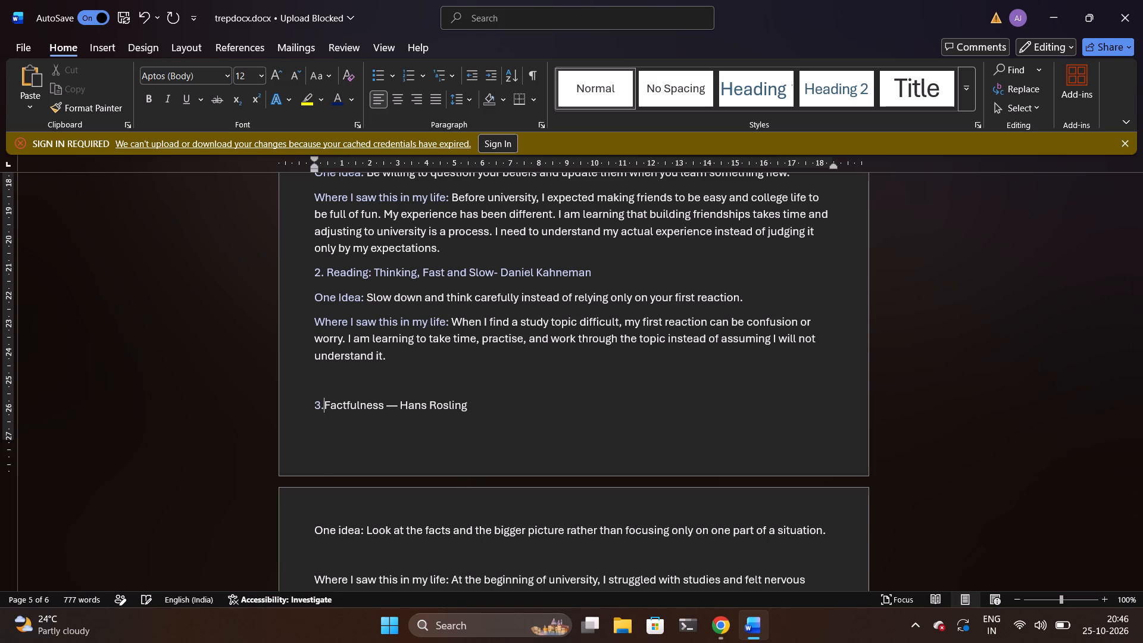
pyautogui.press('e')
pyautogui.write('ading')
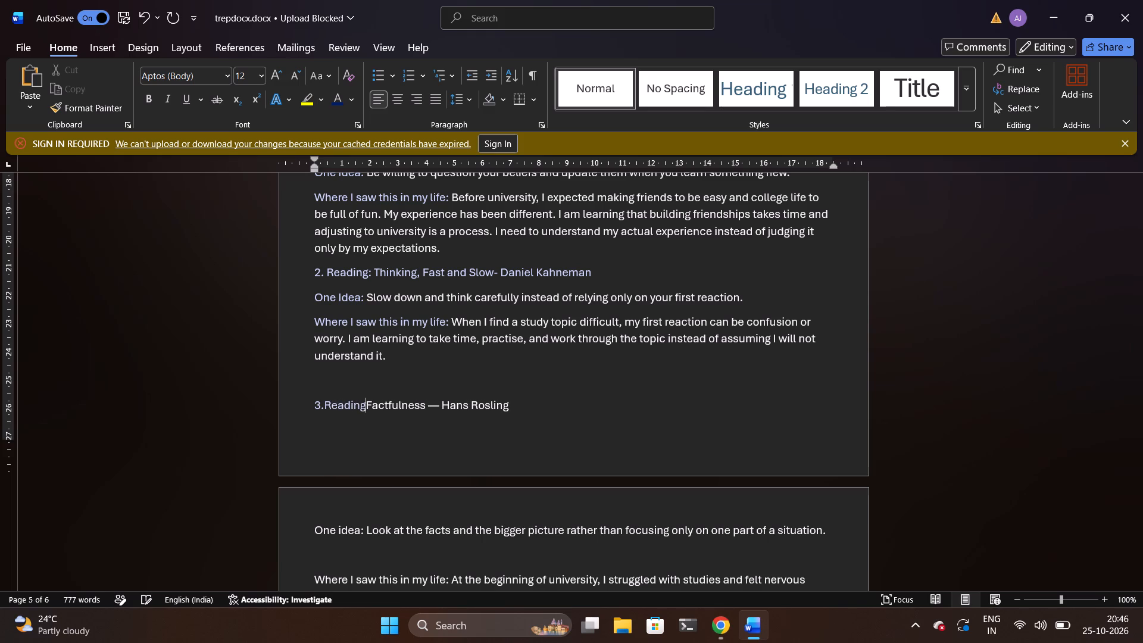
pyautogui.hotkey('shift', ':')
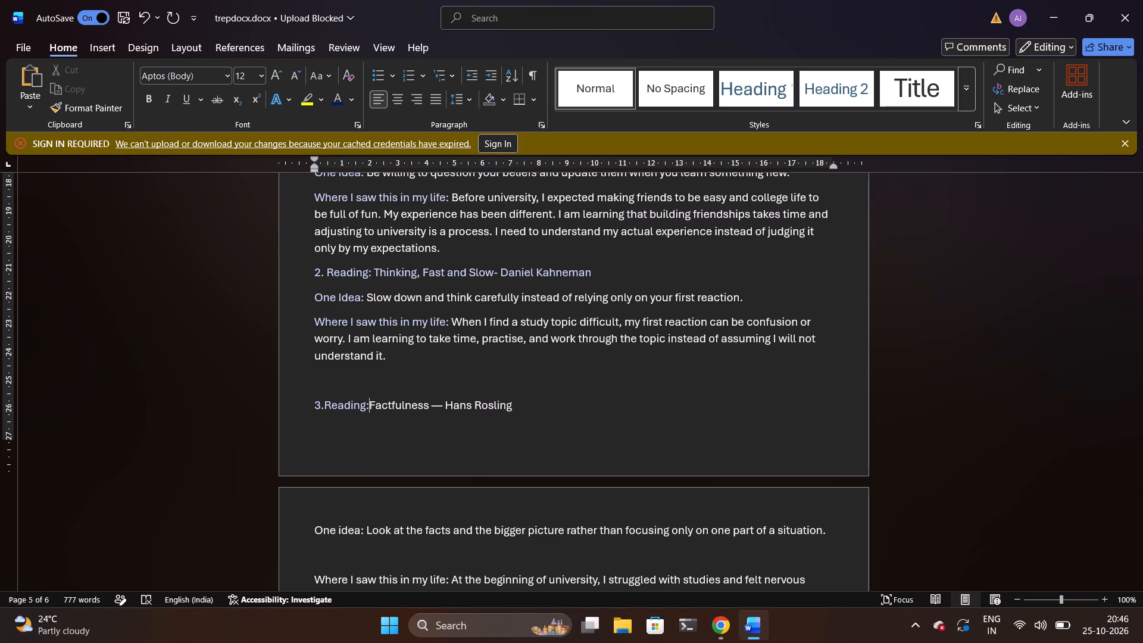
pyautogui.press('space')
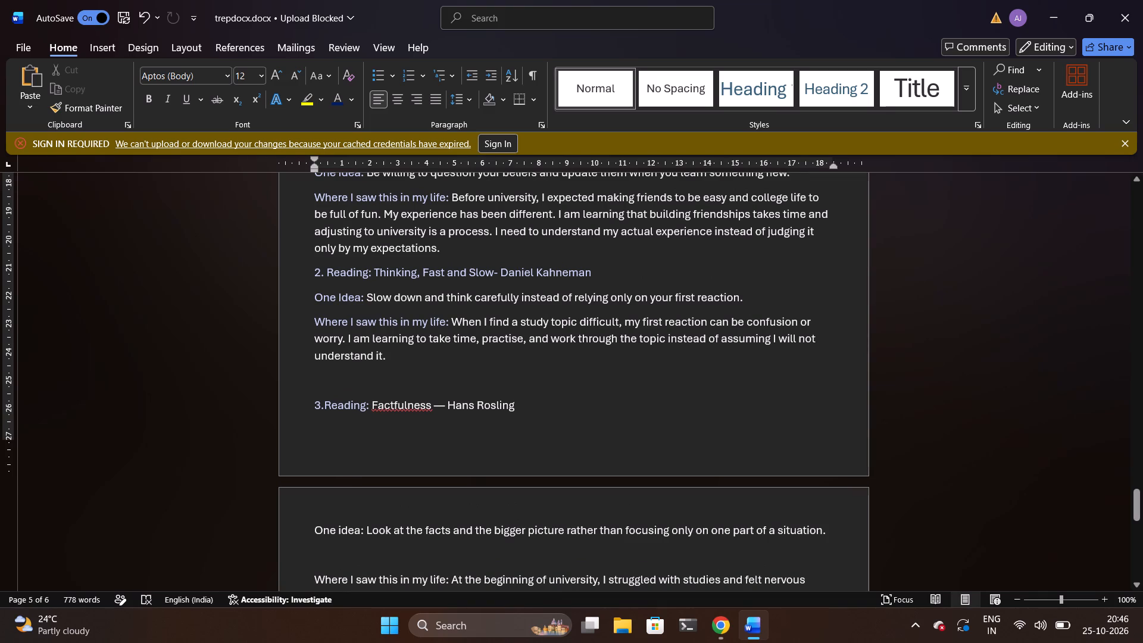
# Delete the uncoloured text "Factfulness — Hans Rosling" from the third reading's title line, keeping the dark blue "3.Reading:" prefix.
pyautogui.click(543, 405)
pyautogui.press('BackSpace')
pyautogui.press('BackSpace')
pyautogui.press('BackSpace')
pyautogui.press('BackSpace')
pyautogui.press('BackSpace')
pyautogui.press('BackSpace')
pyautogui.press('BackSpace')
pyautogui.press('BackSpace')
pyautogui.press('BackSpace')
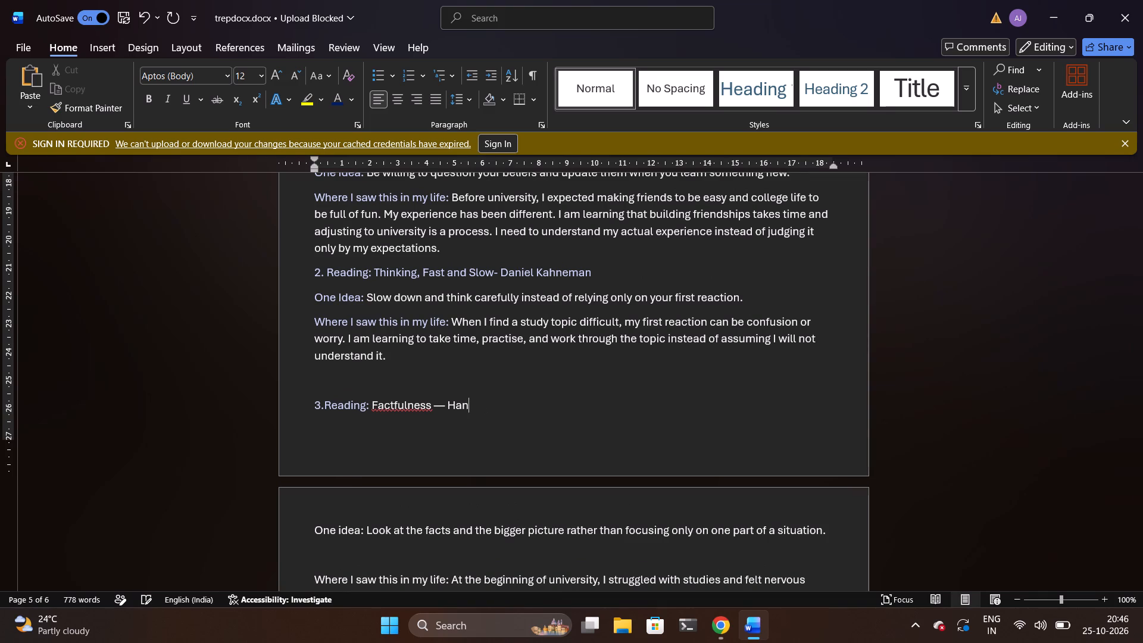
pyautogui.press('BackSpace')
pyautogui.press('BackSpace')
pyautogui.press('BackSpace')
pyautogui.press('BackSpace')
pyautogui.press('BackSpace')
pyautogui.press('BackSpace')
pyautogui.press('BackSpace')
pyautogui.press('BackSpace')
pyautogui.press('BackSpace')
pyautogui.press('BackSpace')
pyautogui.press('BackSpace')
pyautogui.press('BackSpace')
pyautogui.press('BackSpace')
pyautogui.press('BackSpace')
pyautogui.press('BackSpace')
pyautogui.press('BackSpace')
pyautogui.press('BackSpace')
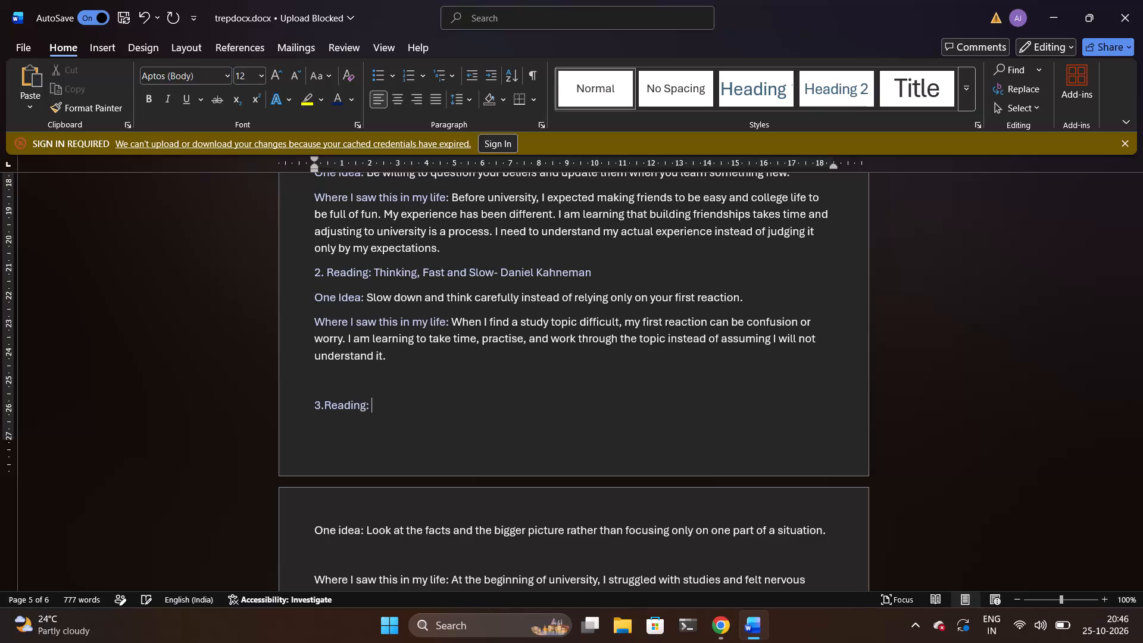
pyautogui.press('f')
pyautogui.press('BackSpace')
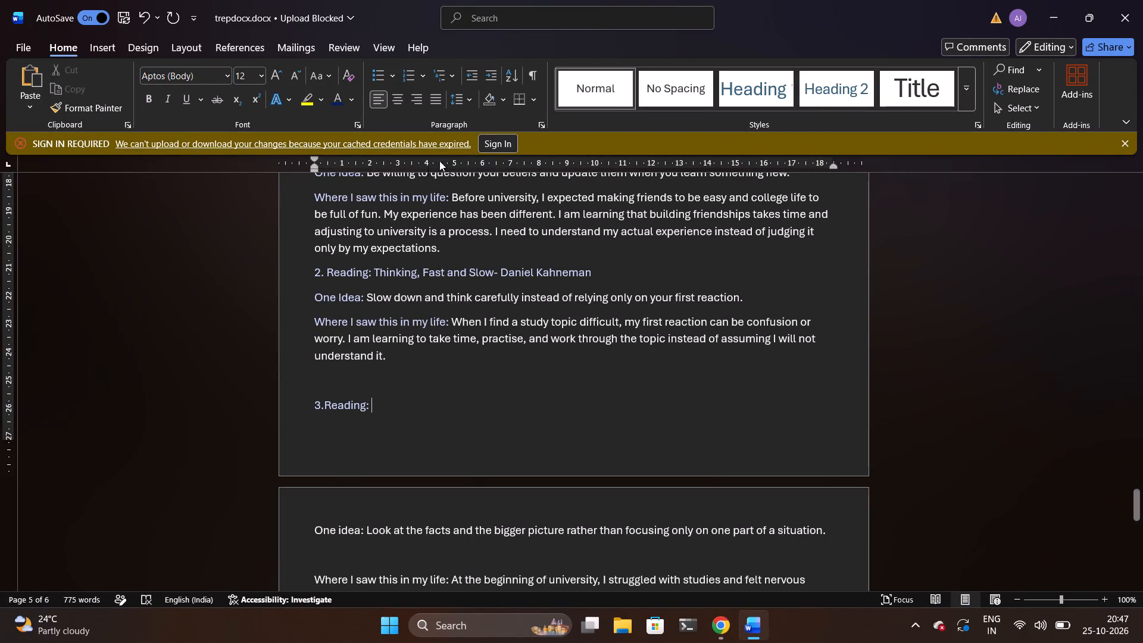
# Enter "Factfulness- Hans Rosling" in the standard dark blue font colour after the "3.Reading:" prefix.
pyautogui.click(352, 98)
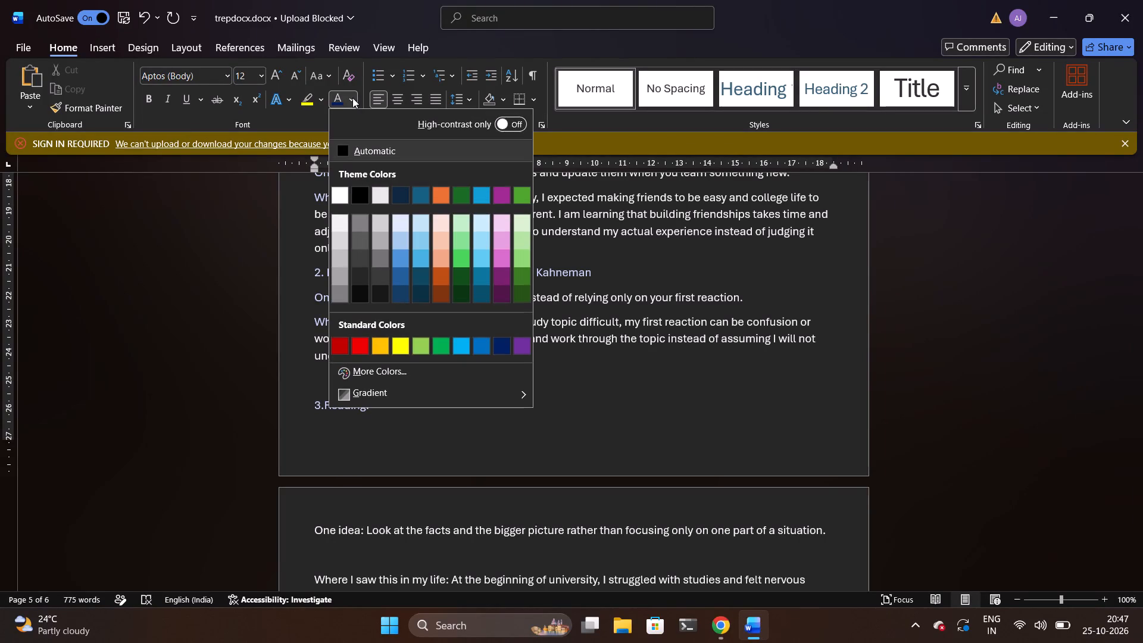
pyautogui.click(498, 344)
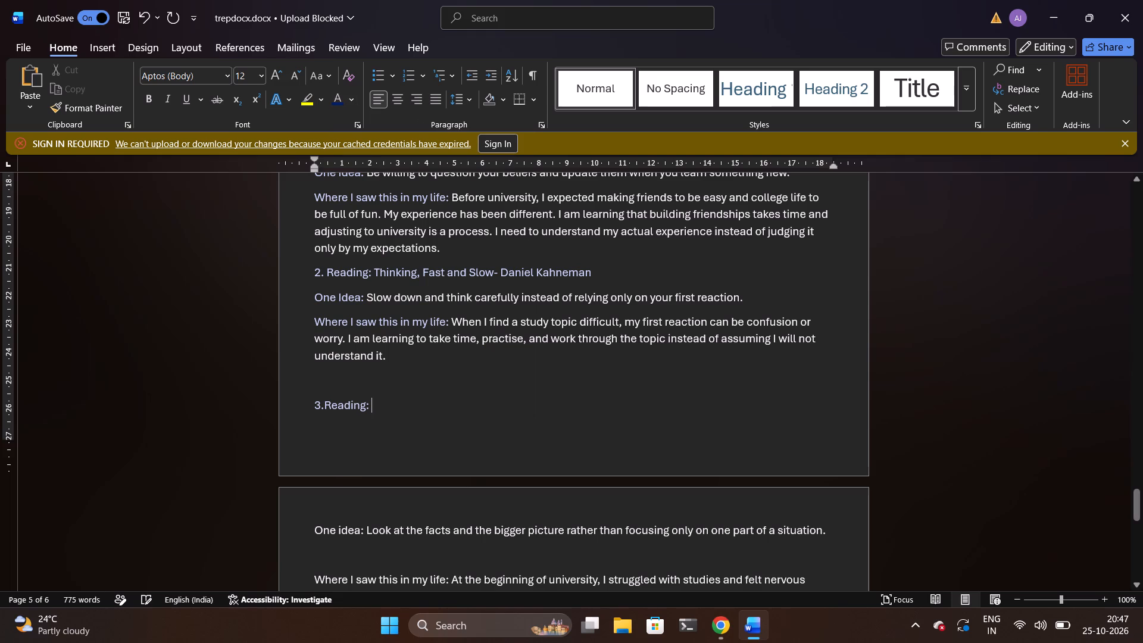
pyautogui.press('f')
pyautogui.write('act')
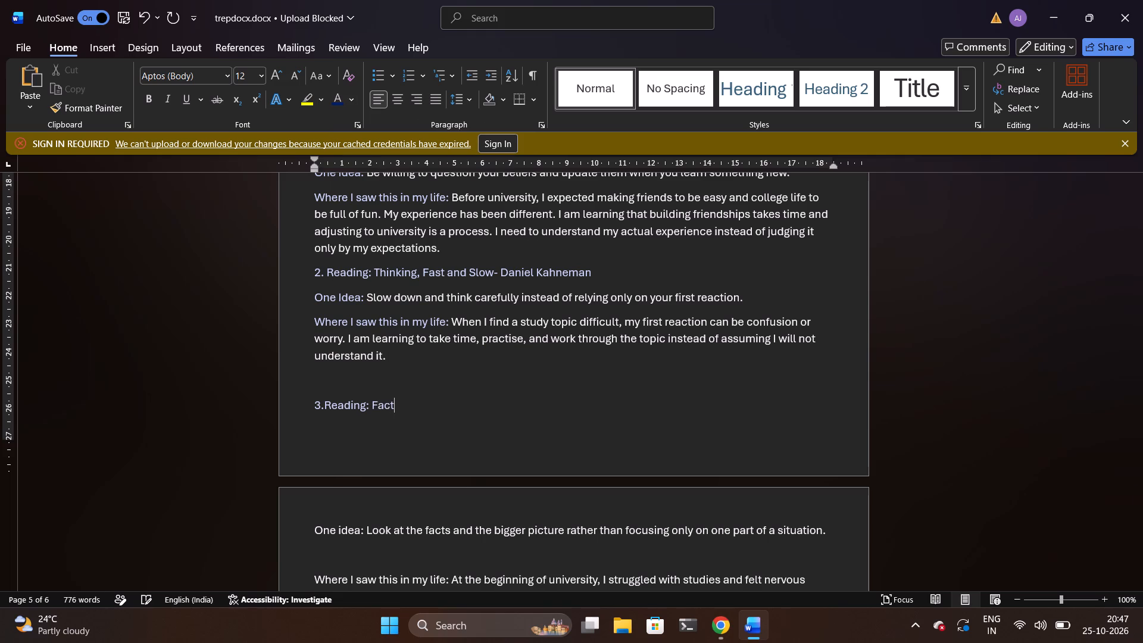
pyautogui.write('fulness')
pyautogui.press('-')
pyautogui.press('space')
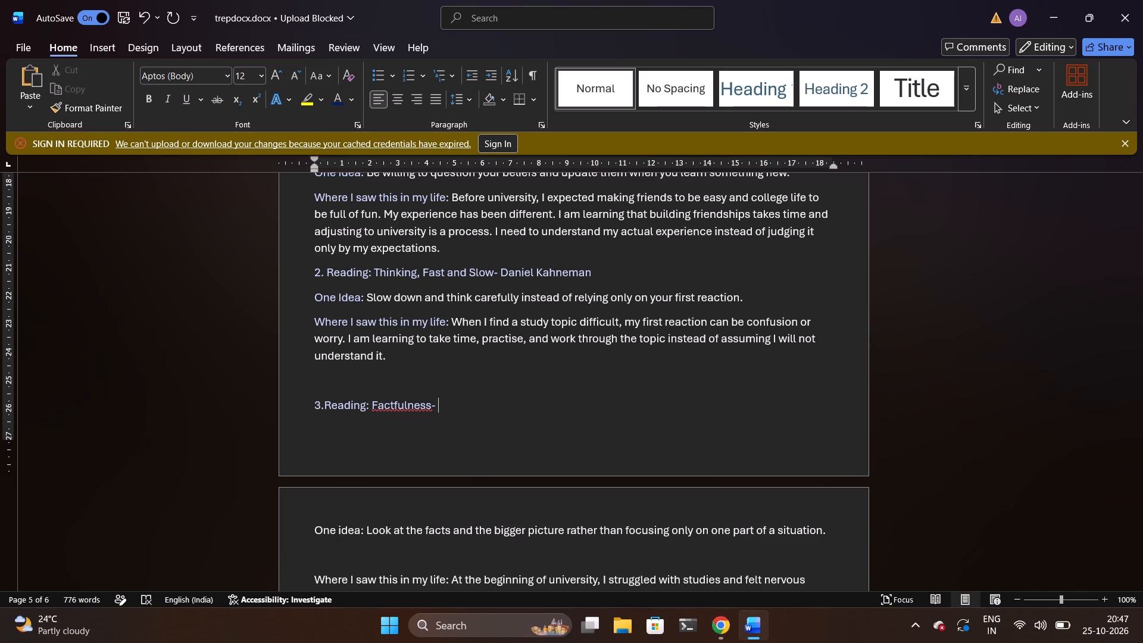
pyautogui.press('h')
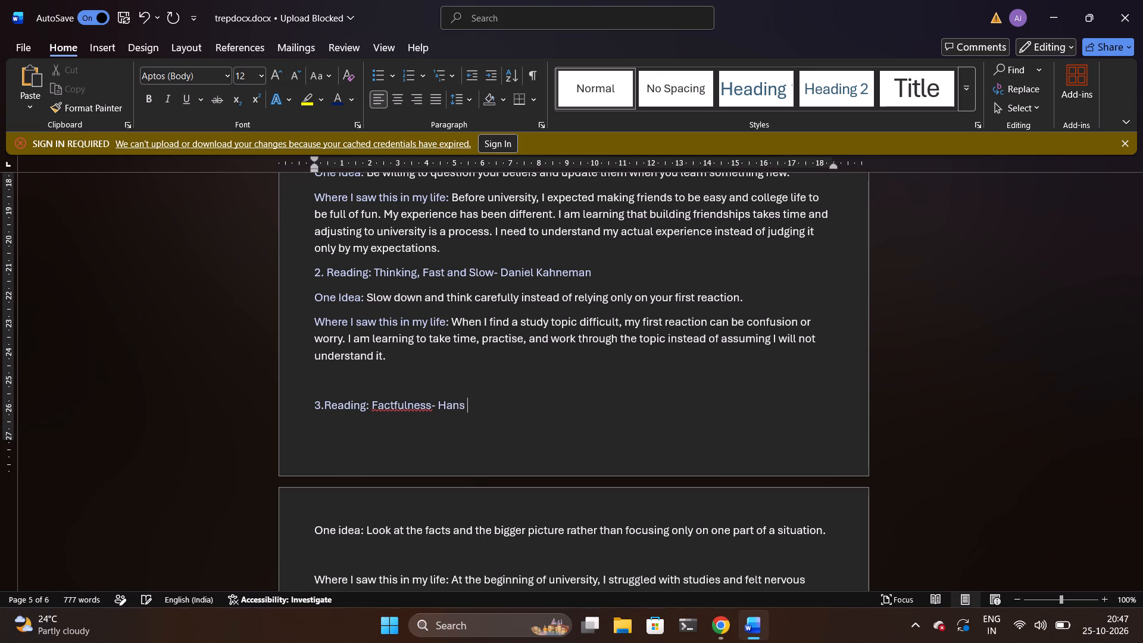
pyautogui.press('r')
pyautogui.write('osling')
# Delete the uncoloured label "One idea:" in front of "Look at the facts and the bigger picture".
pyautogui.scroll(-1, 498, 344)
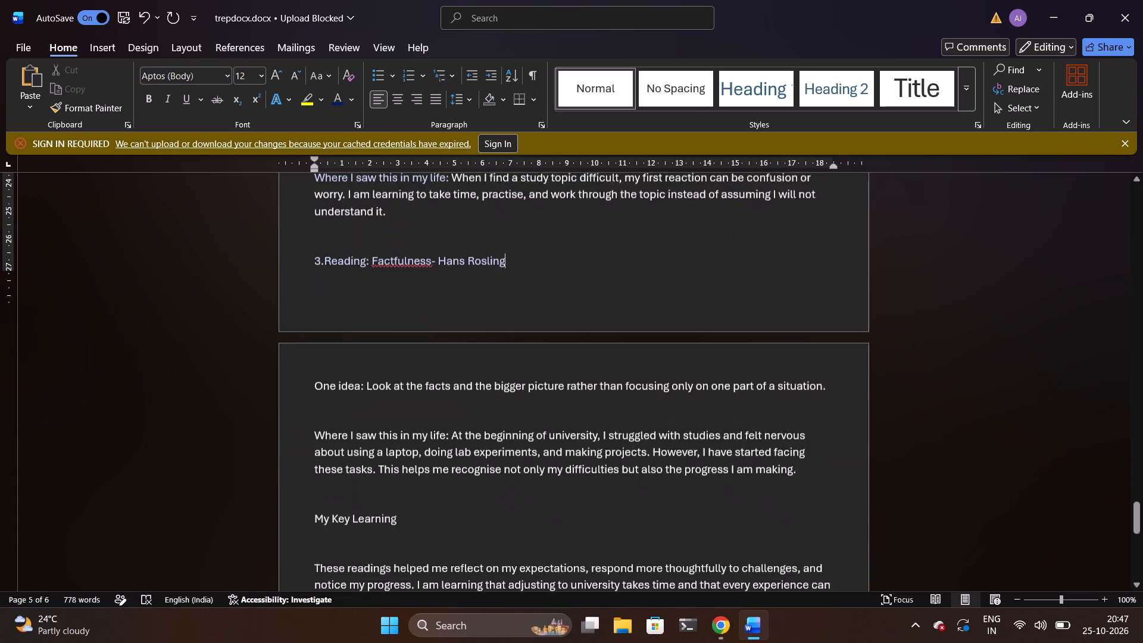
pyautogui.scroll(-1, 498, 344)
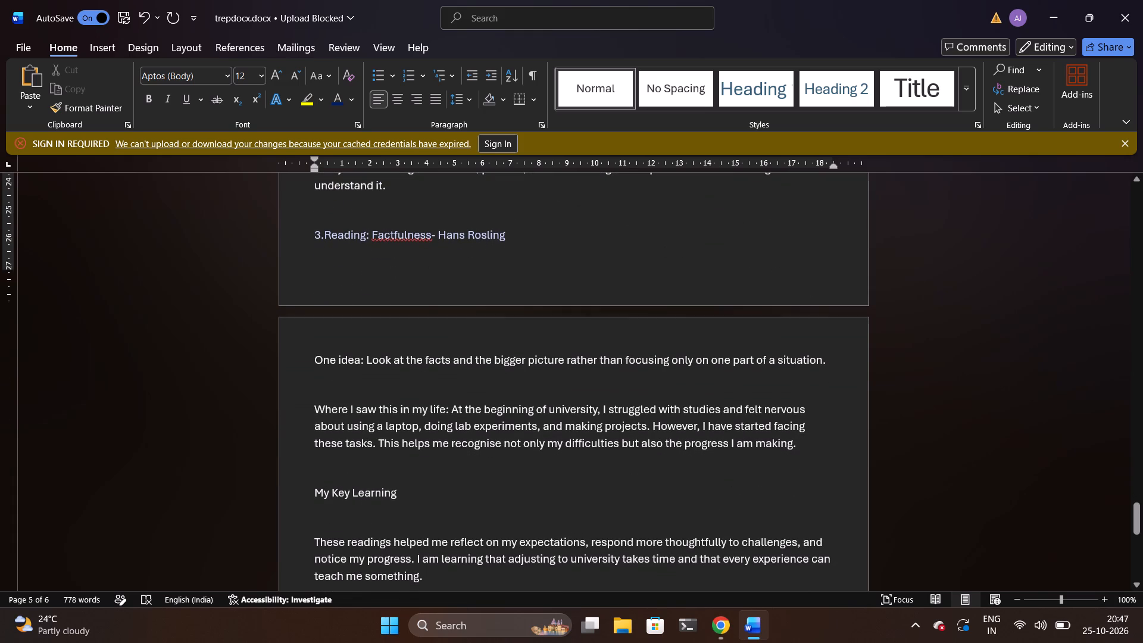
pyautogui.click(364, 358)
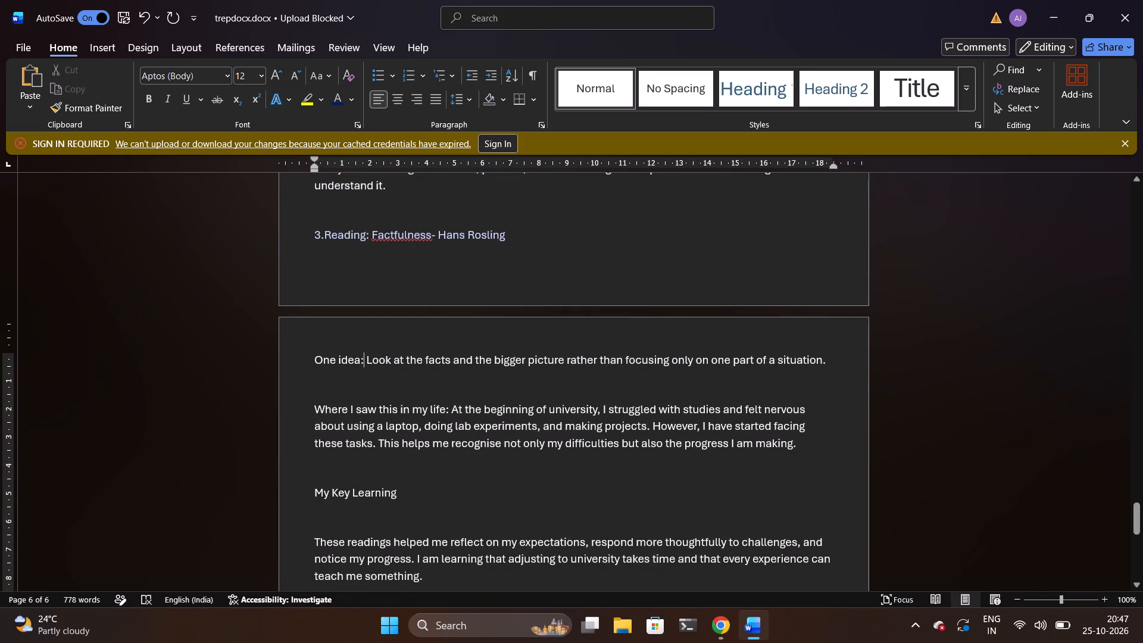
pyautogui.press('BackSpace')
pyautogui.press('BackSpace')
pyautogui.press('BackSpace')
pyautogui.press('BackSpace')
pyautogui.press('BackSpace')
pyautogui.press('BackSpace')
pyautogui.press('BackSpace')
pyautogui.press('BackSpace')
pyautogui.press('BackSpace')
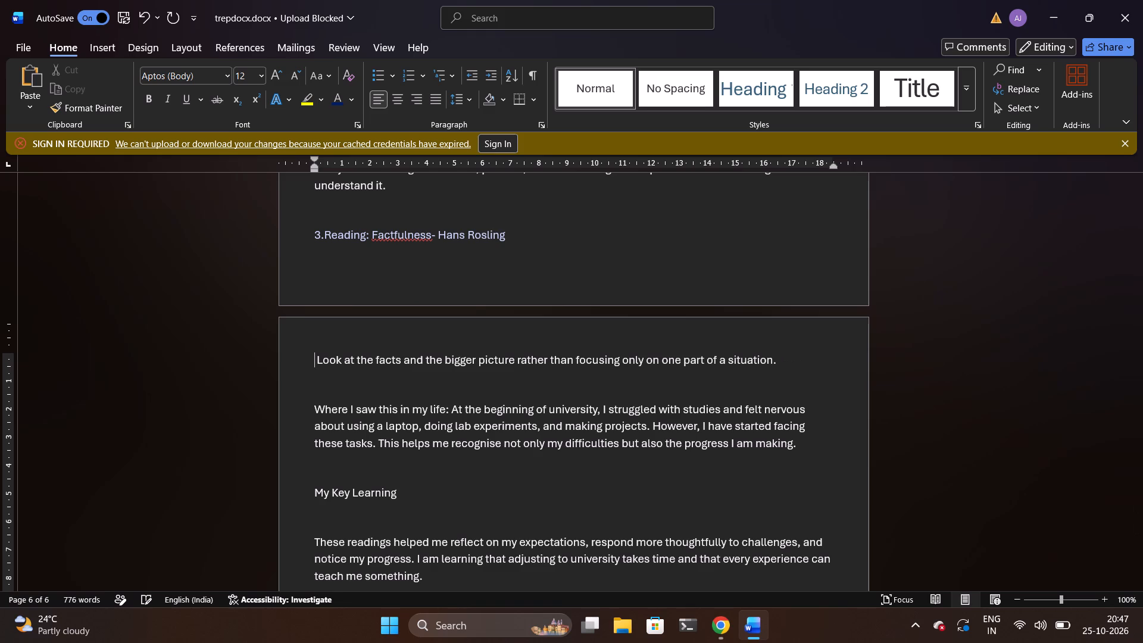
# Enter the label "One Idea:" in the standard dark blue font colour before "Look at the facts and the bigger picture".
pyautogui.click(355, 100)
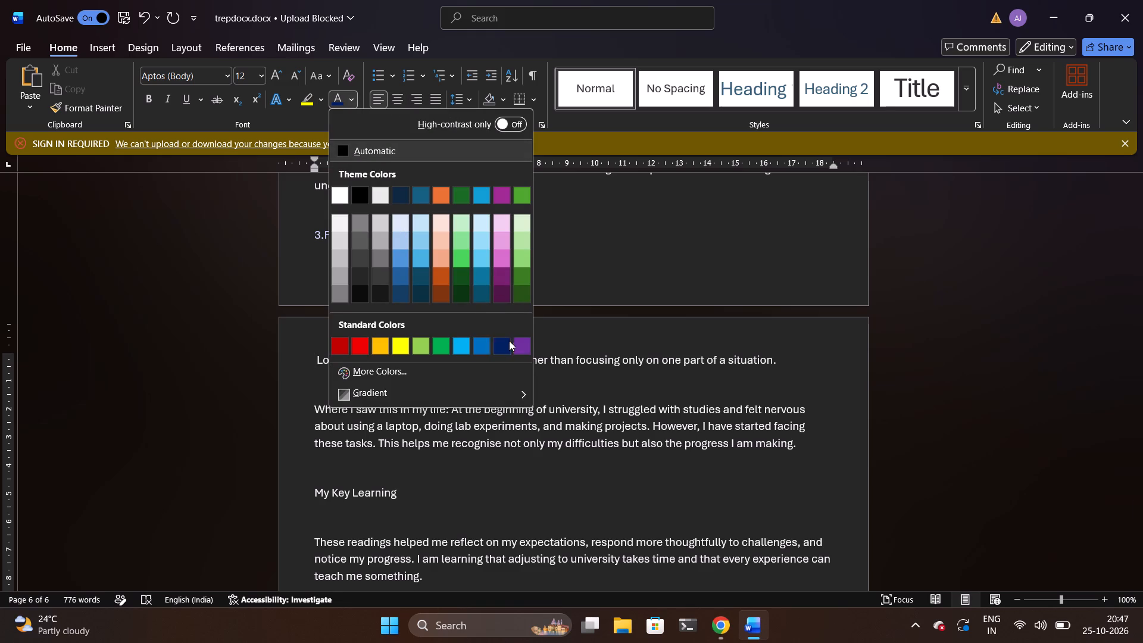
pyautogui.click(505, 341)
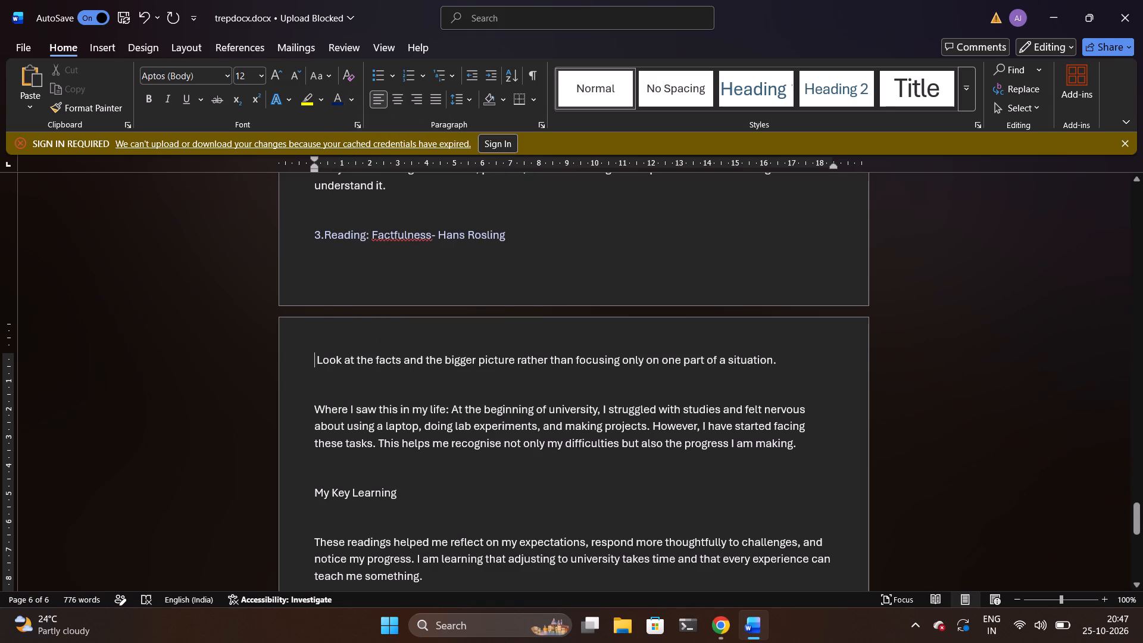
pyautogui.write('ON')
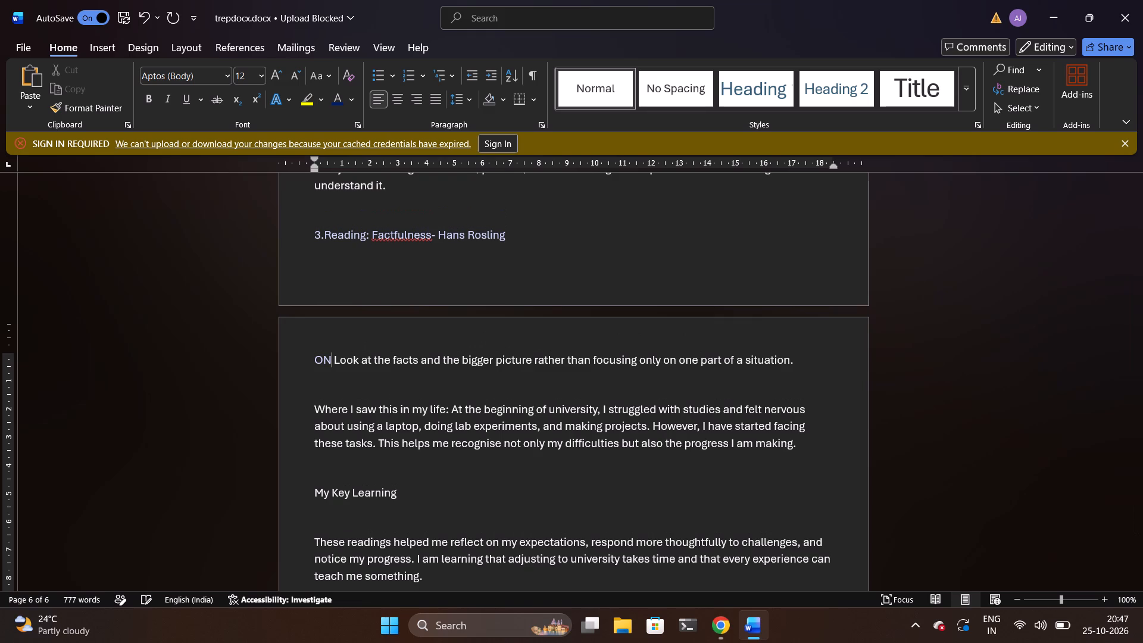
pyautogui.press('BackSpace')
pyautogui.write('ne')
pyautogui.press('space')
pyautogui.press('i')
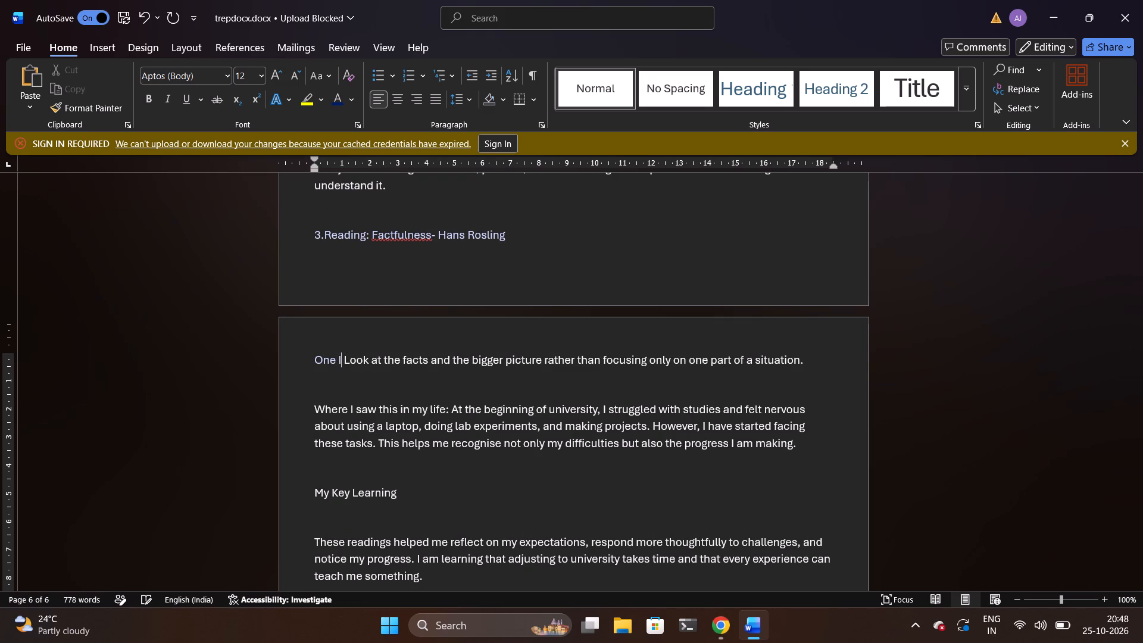
pyautogui.write('dea')
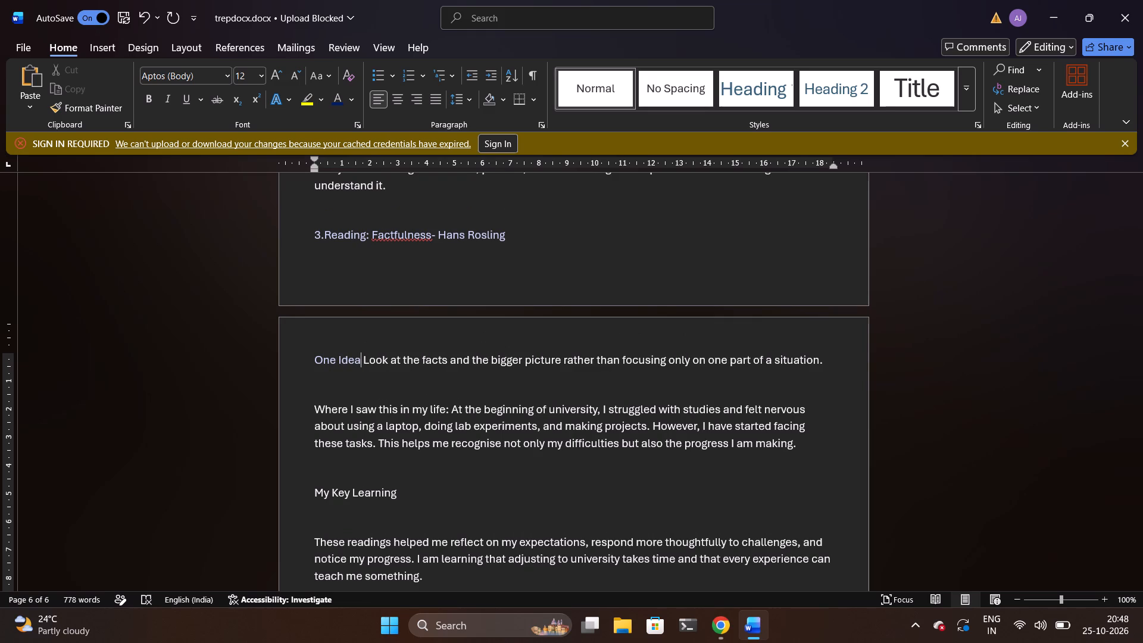
pyautogui.hotkey('shift', ':')
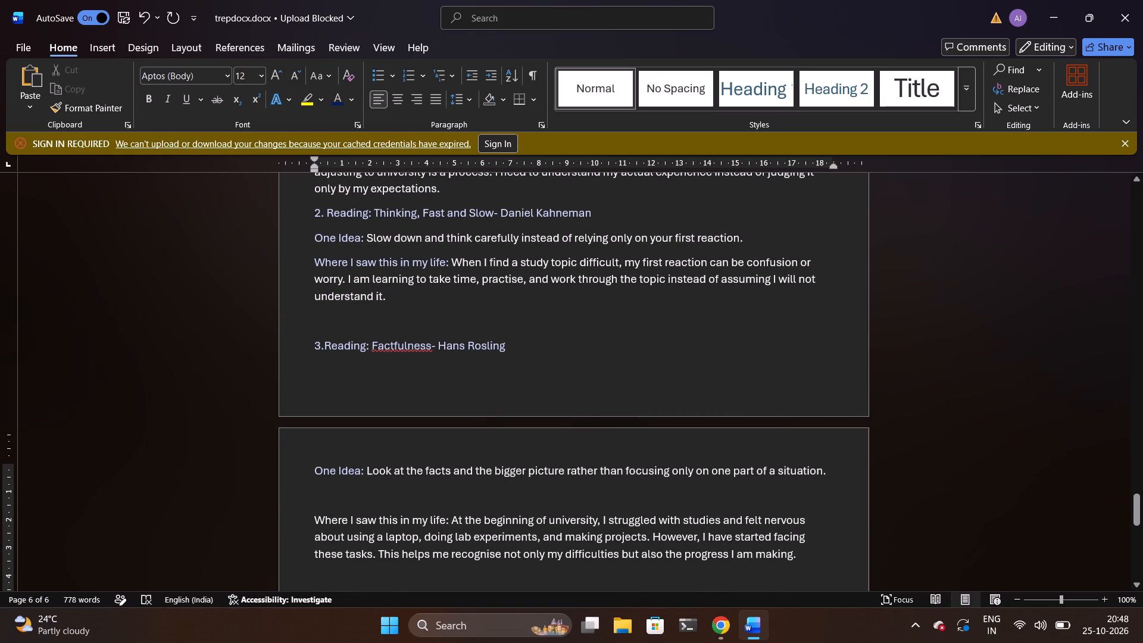
# Remove the empty line between the third reading's "One Idea" and "Where I saw this in my life" paragraphs.
pyautogui.click(311, 516)
pyautogui.press('BackSpace')
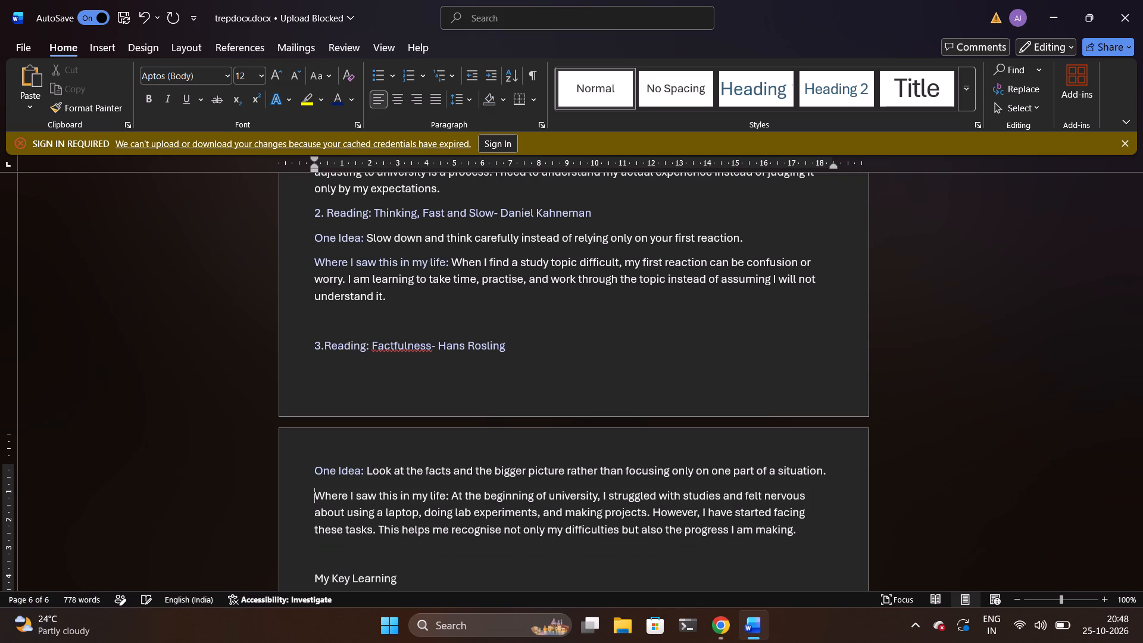
# Delete the uncoloured label "Where I saw this in my life:" in front of "At the beginning of university".
pyautogui.click(450, 497)
pyautogui.press('BackSpace')
pyautogui.press('BackSpace')
pyautogui.press('BackSpace')
pyautogui.press('BackSpace')
pyautogui.press('BackSpace')
pyautogui.press('BackSpace')
pyautogui.press('BackSpace')
pyautogui.press('BackSpace')
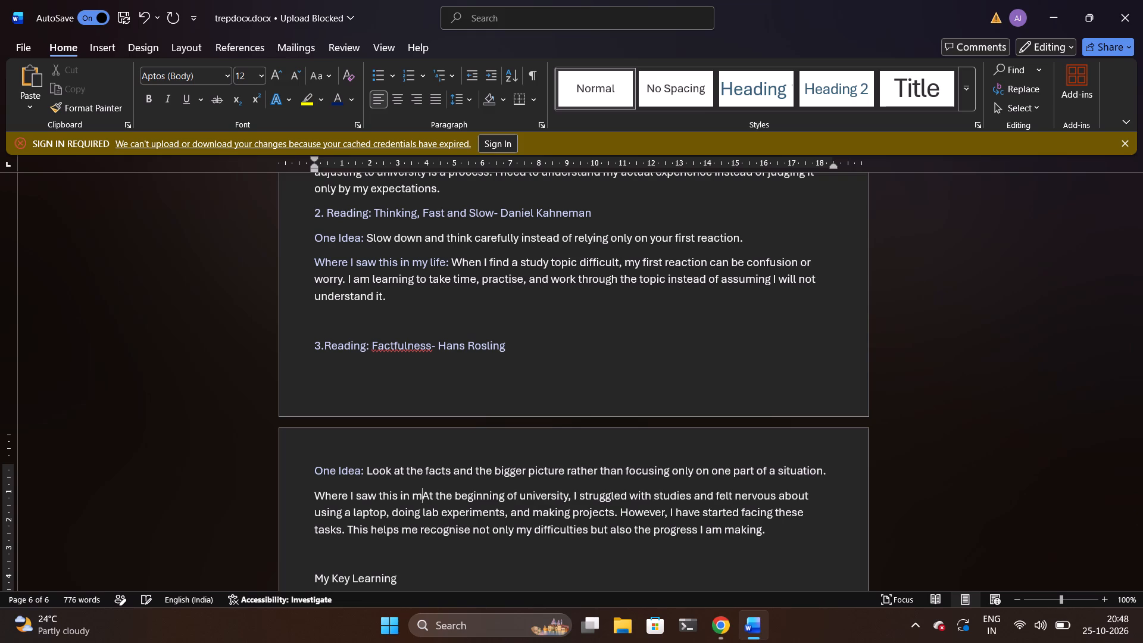
pyautogui.press('BackSpace')
pyautogui.press('BackSpace')
pyautogui.press('BackSpace')
pyautogui.press('BackSpace')
pyautogui.press('BackSpace')
pyautogui.press('BackSpace')
pyautogui.press('BackSpace')
pyautogui.press('BackSpace')
pyautogui.press('BackSpace')
pyautogui.press('BackSpace')
pyautogui.press('BackSpace')
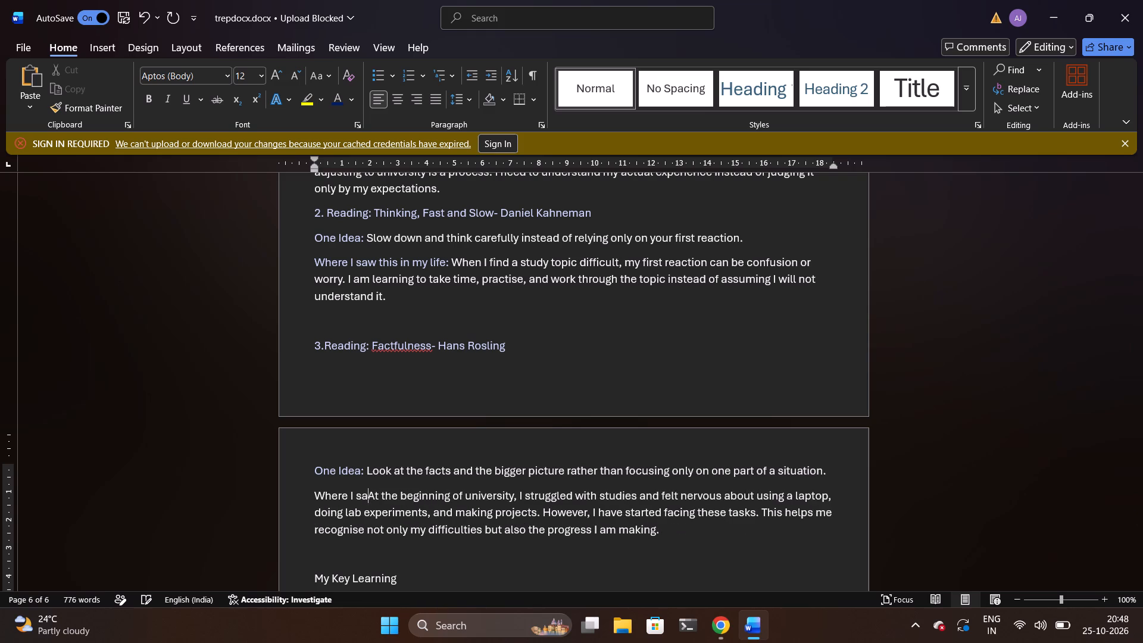
pyautogui.press('BackSpace')
pyautogui.press('BackSpace')
pyautogui.press('BackSpace')
pyautogui.press('BackSpace')
pyautogui.press('BackSpace')
pyautogui.press('BackSpace')
pyautogui.press('BackSpace')
pyautogui.press('BackSpace')
pyautogui.press('BackSpace')
pyautogui.press('BackSpace')
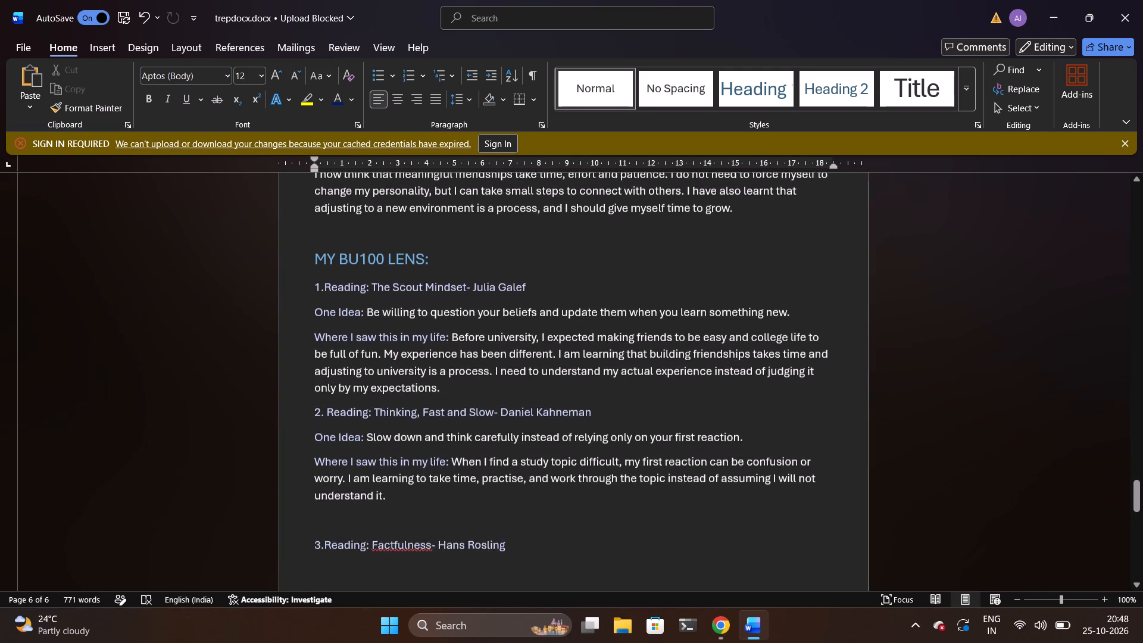
# Enter the label "Where I saw this in my life: " in the standard dark blue font colour before "At the beginning of university".
pyautogui.scroll(-3, 450, 497)
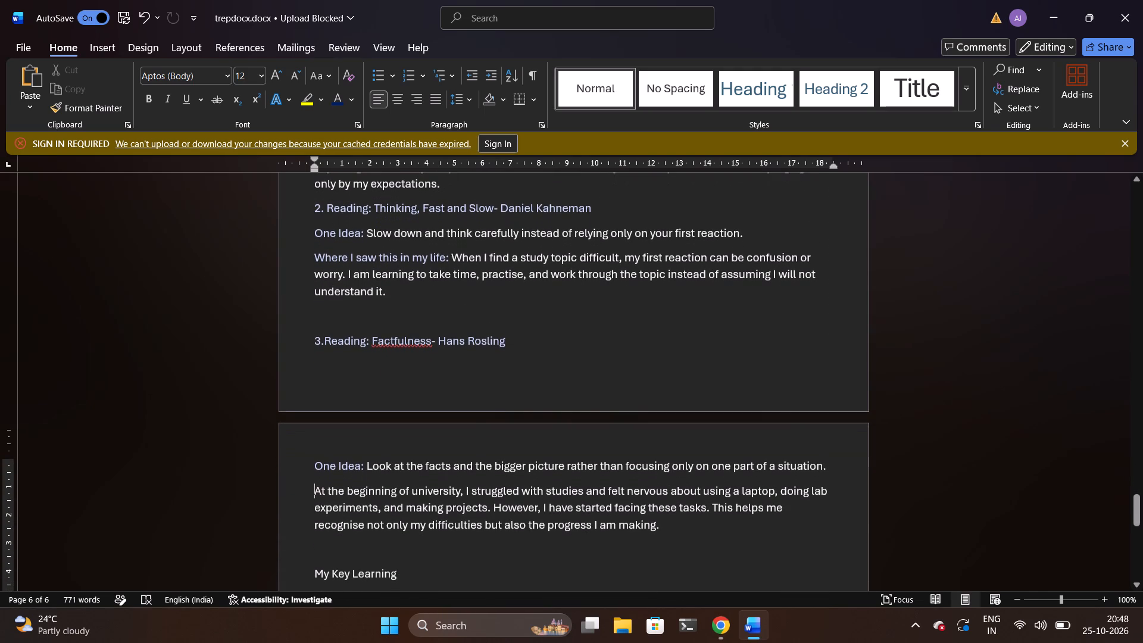
pyautogui.scroll(-1, 450, 497)
pyautogui.click(348, 101)
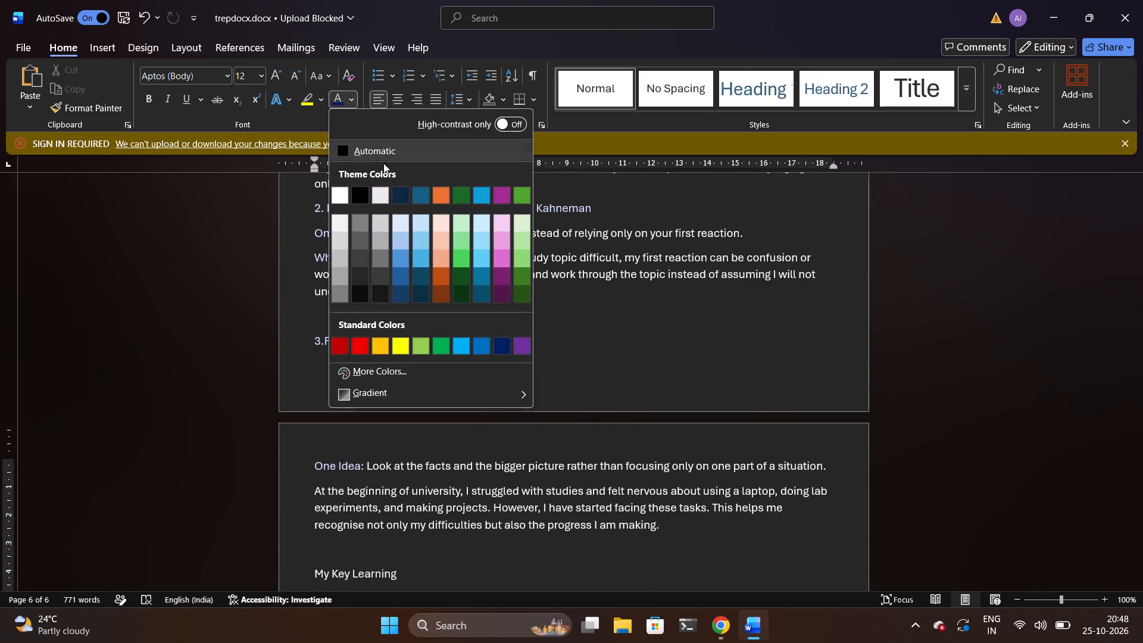
pyautogui.click(499, 348)
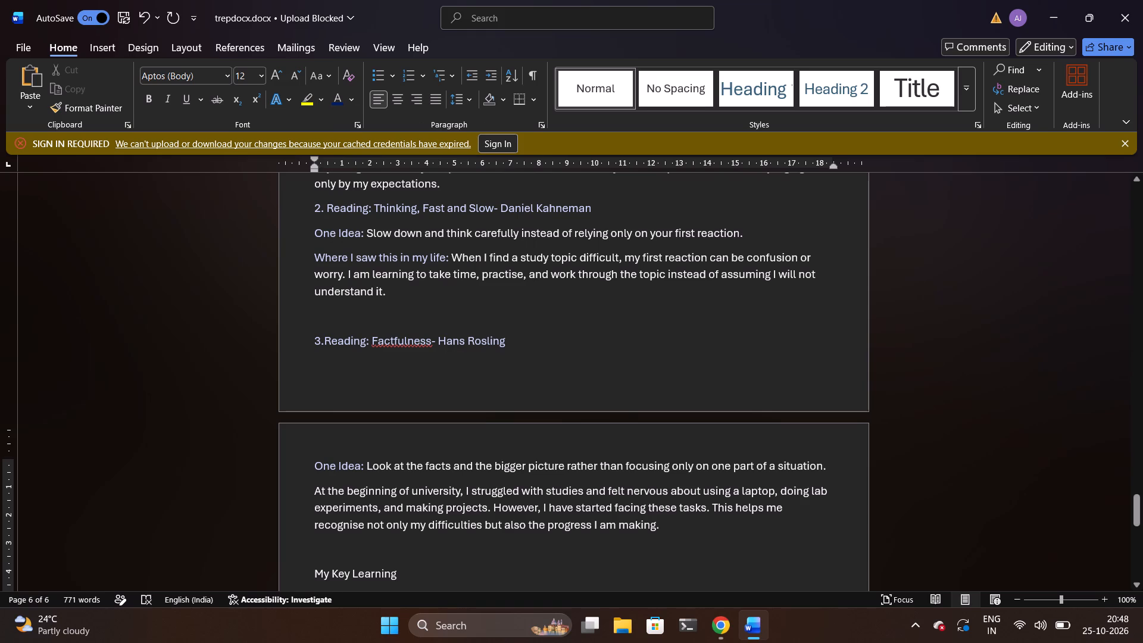
pyautogui.press('w')
pyautogui.write('here')
pyautogui.press('space')
pyautogui.write('I')
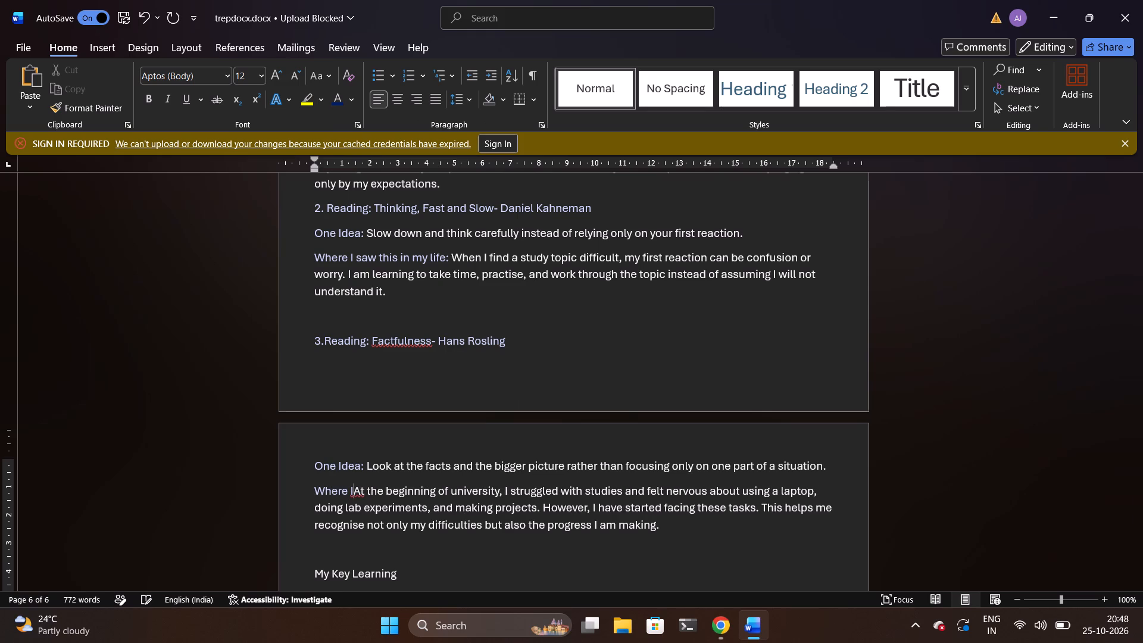
pyautogui.press('space')
pyautogui.write('saw')
pyautogui.press('space')
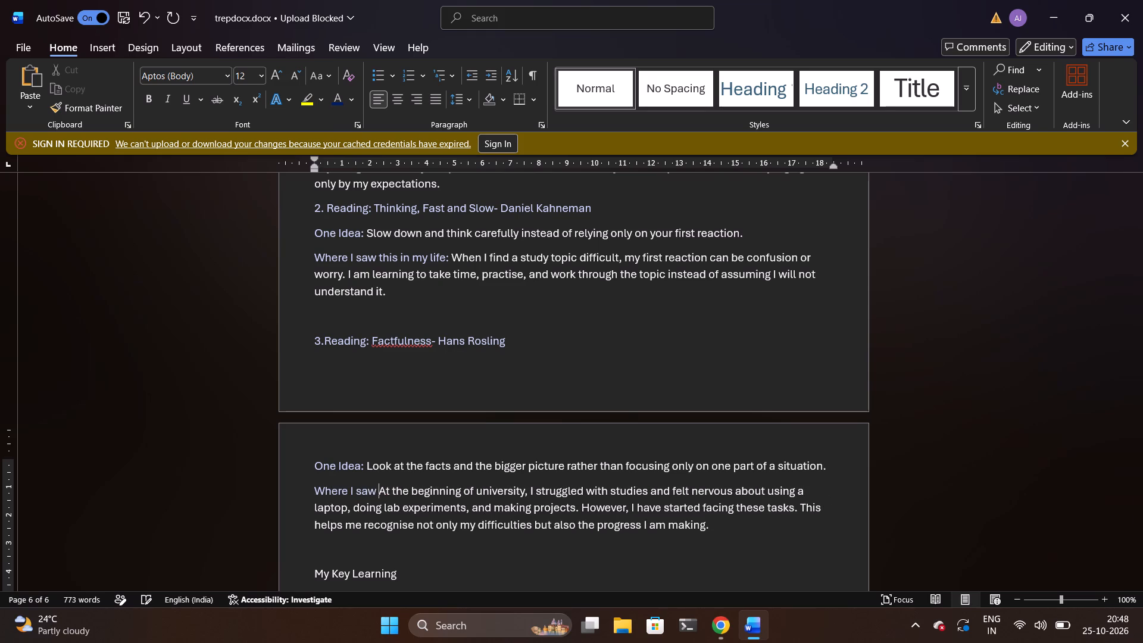
pyautogui.write('this in my life')
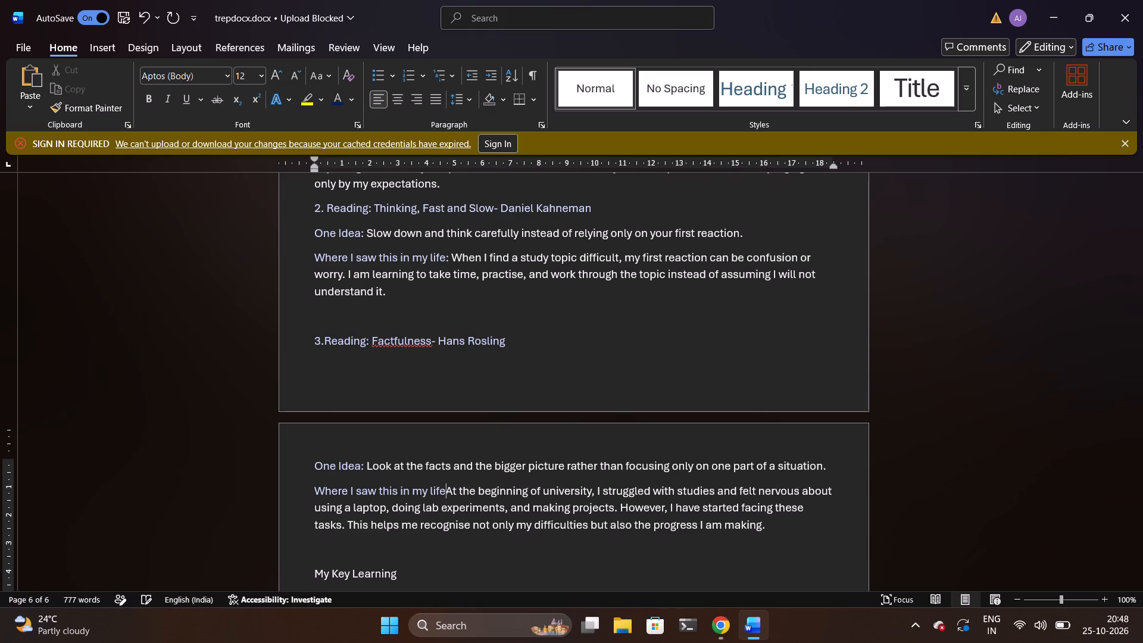
pyautogui.hotkey('shift', ':')
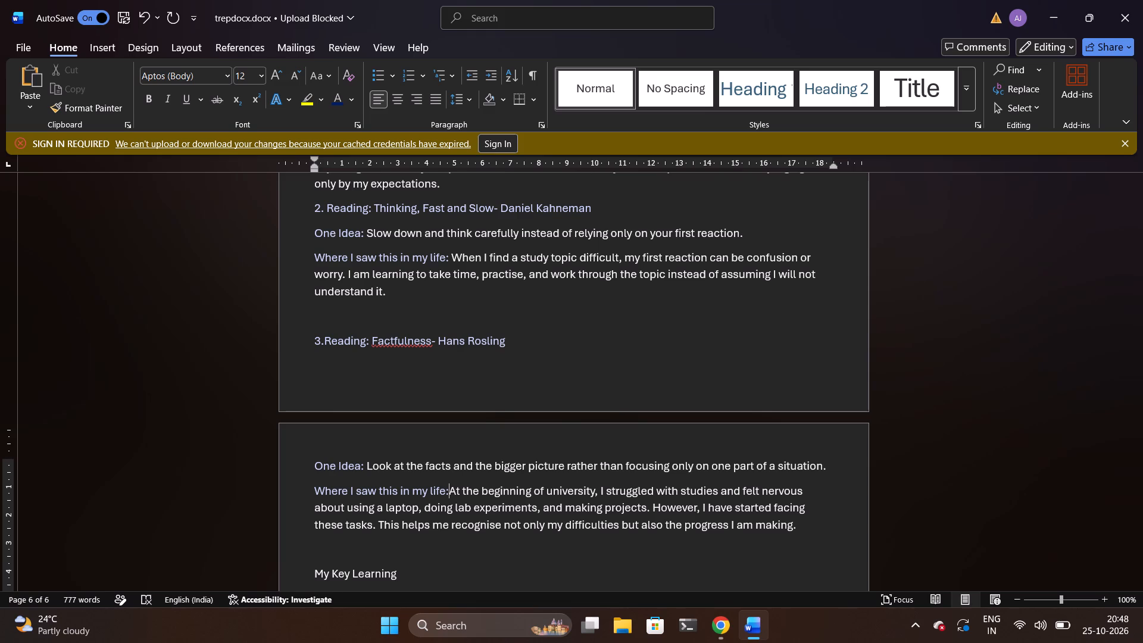
pyautogui.press('space')
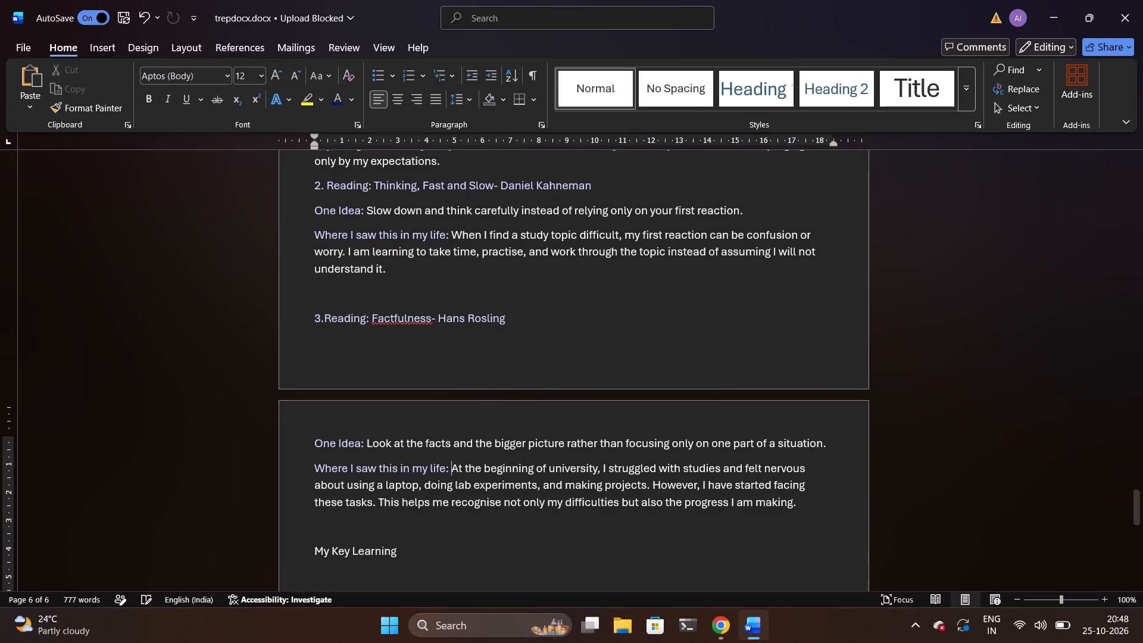
# Delete the uncoloured heading "My Key Learning" together with the empty line above it, below the third reading.
pyautogui.scroll(-1, 499, 348)
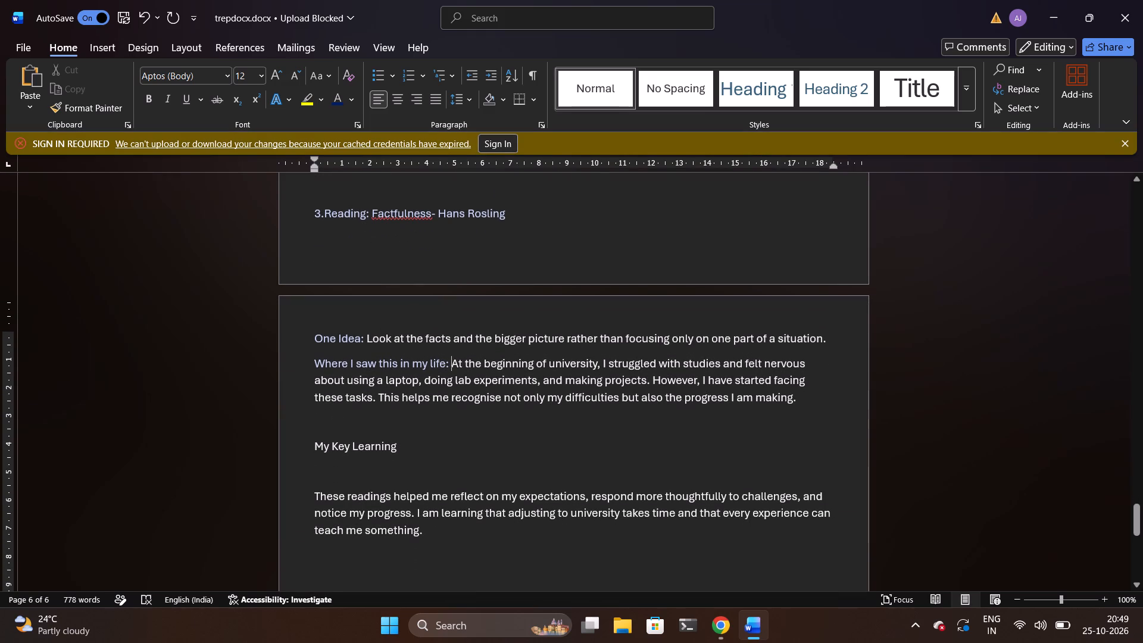
pyautogui.click(403, 447)
pyautogui.press('BackSpace')
pyautogui.press('BackSpace')
pyautogui.press('BackSpace')
pyautogui.press('BackSpace')
pyautogui.press('BackSpace')
pyautogui.press('BackSpace')
pyautogui.press('BackSpace')
pyautogui.press('BackSpace')
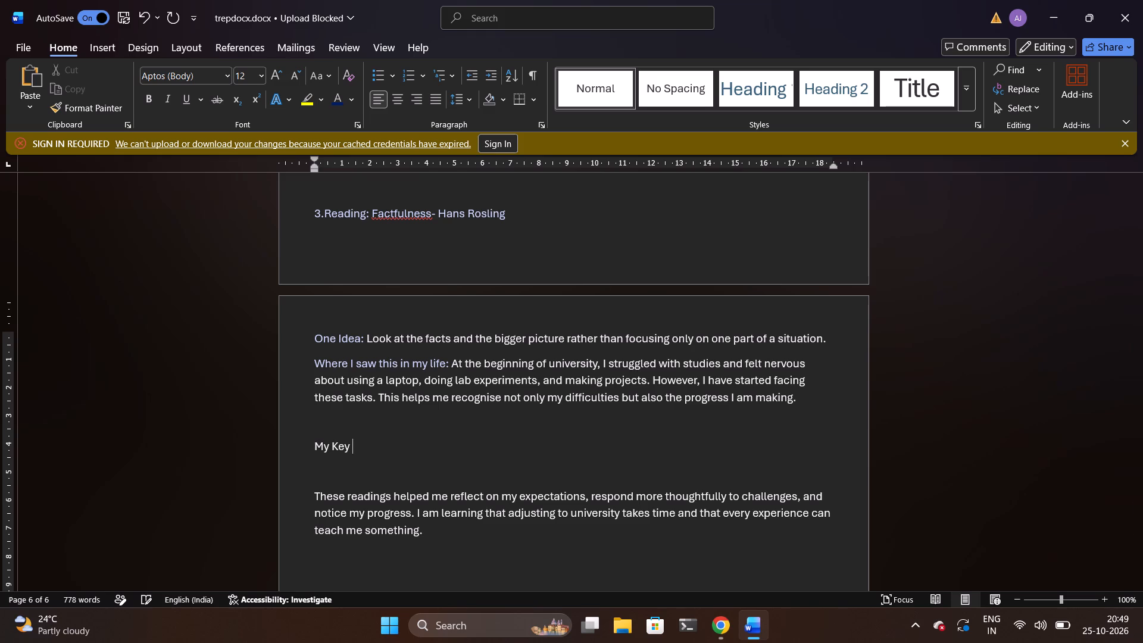
pyautogui.press('BackSpace')
pyautogui.press('BackSpace')
pyautogui.press('BackSpace')
pyautogui.press('BackSpace')
pyautogui.press('BackSpace')
pyautogui.press('BackSpace')
pyautogui.press('BackSpace')
pyautogui.press('BackSpace')
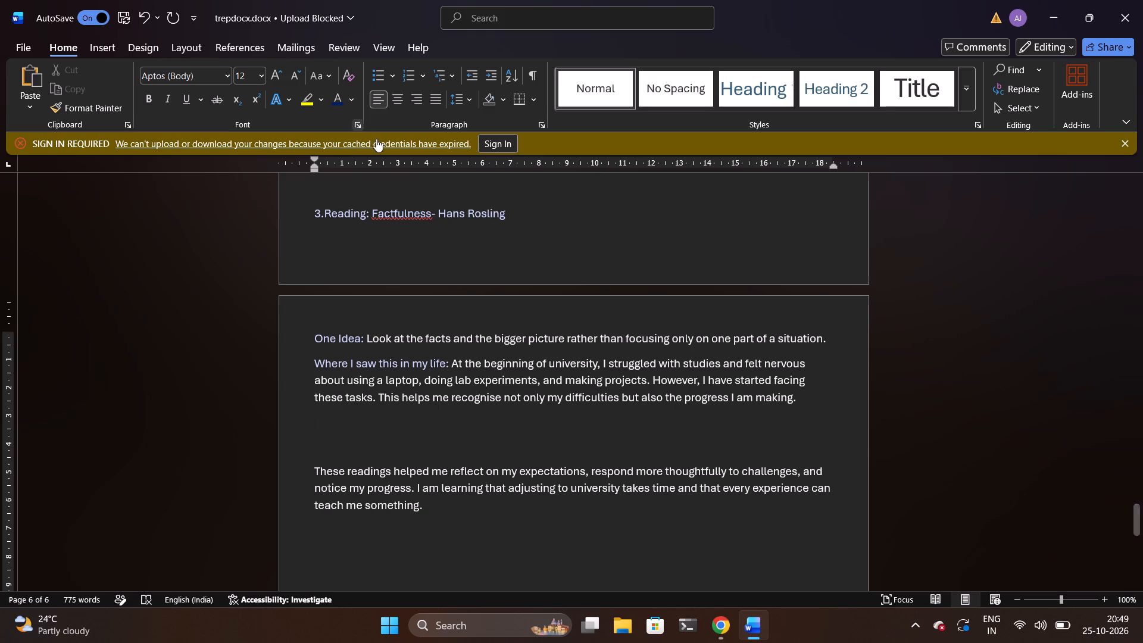
# Enter the heading "My Key Learning:" in the standard dark blue font colour directly below the third reading's last paragraph.
pyautogui.click(357, 102)
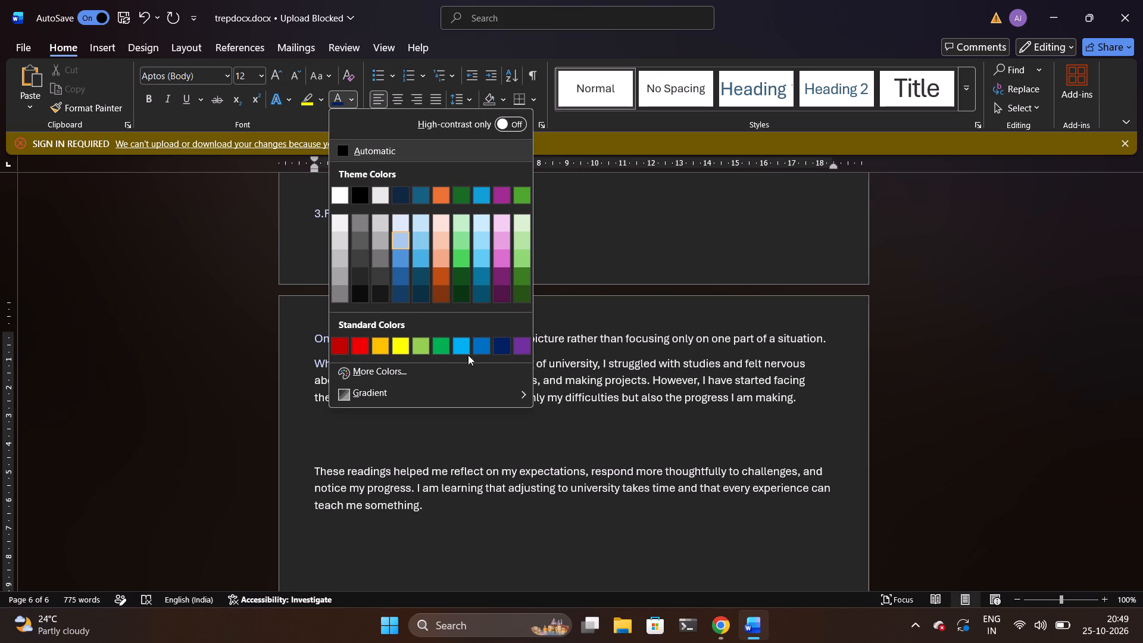
pyautogui.click(498, 346)
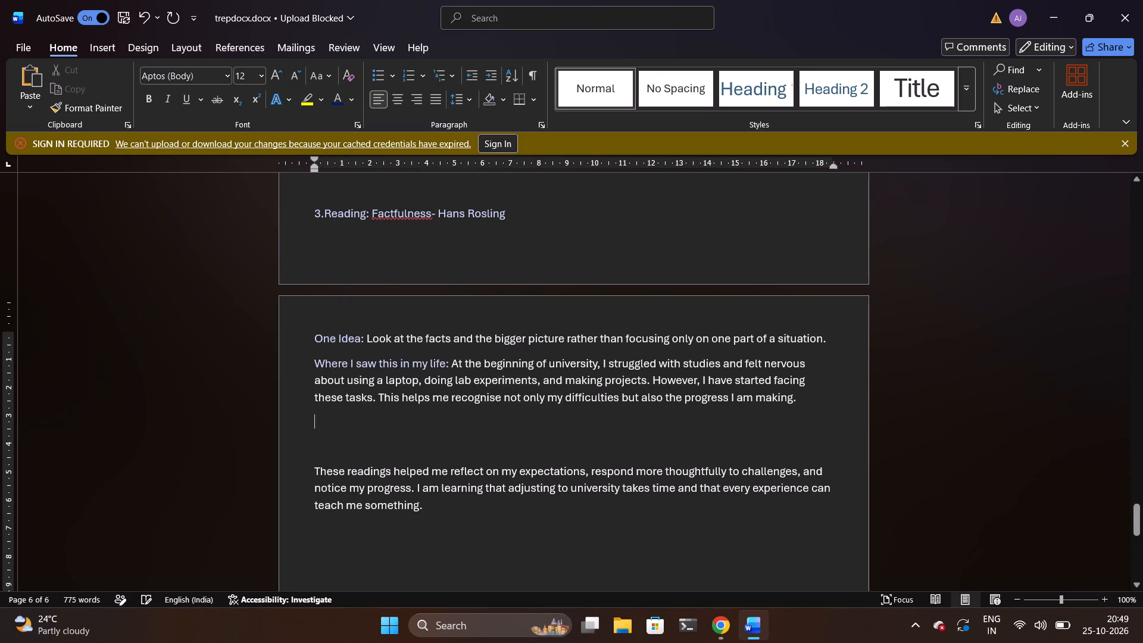
pyautogui.press('m')
pyautogui.write('y')
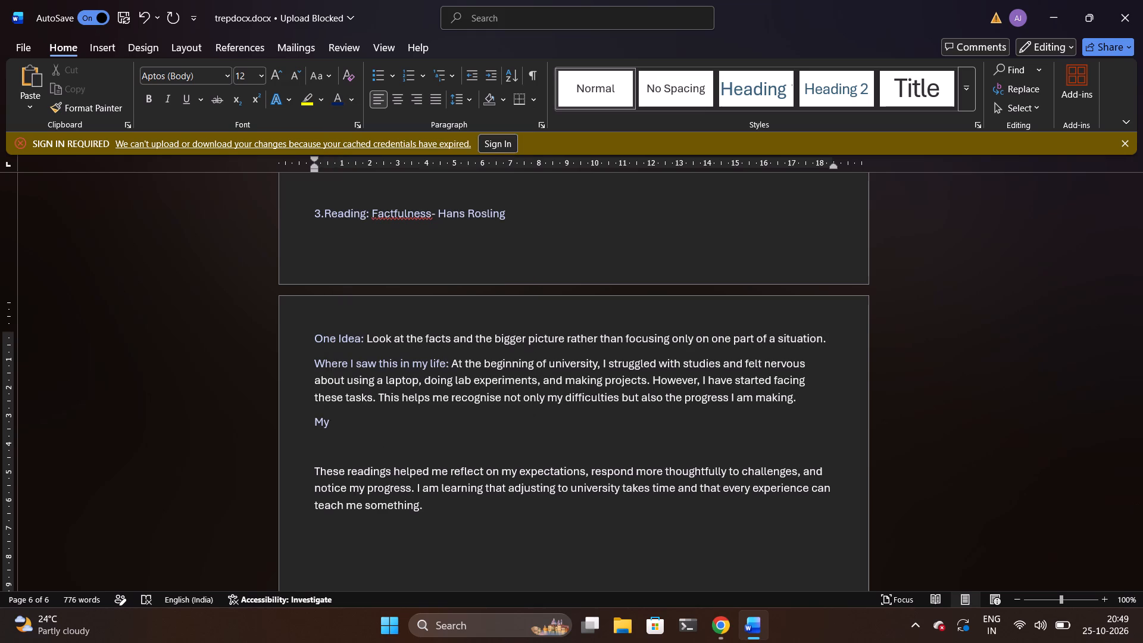
pyautogui.press('space')
pyautogui.press('k')
pyautogui.write('ey')
pyautogui.press('space')
pyautogui.press('l')
pyautogui.write('earning')
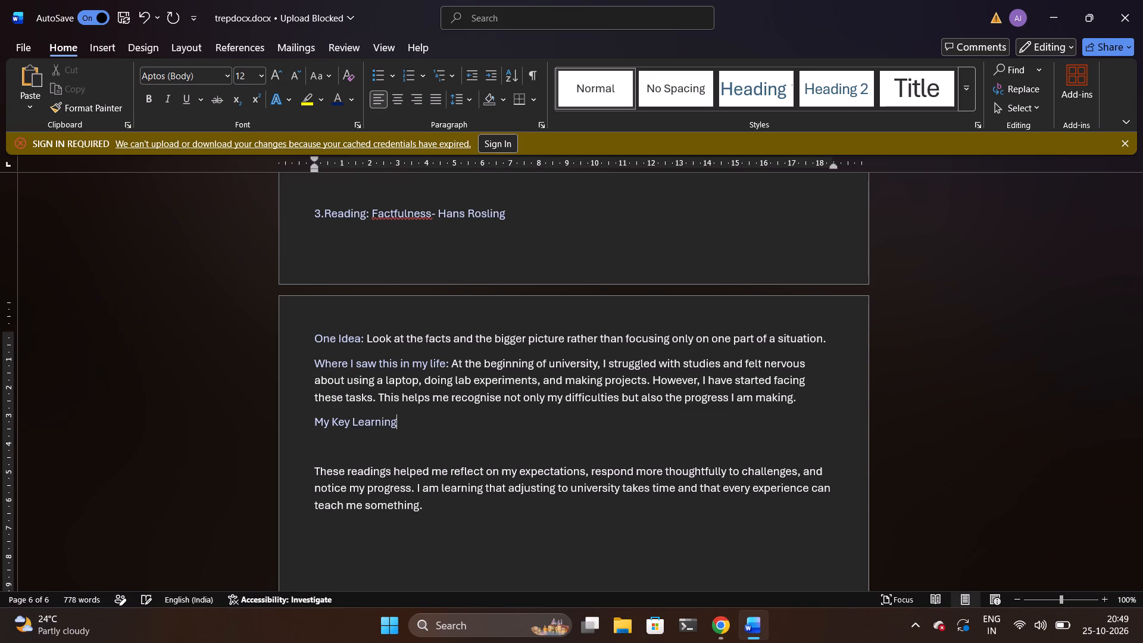
pyautogui.hotkey('shift', ':')
# Remove the empty line between the "My Key Learning:" heading and the paragraph starting "These readings helped me reflect".
pyautogui.click(314, 476)
pyautogui.press('BackSpace')
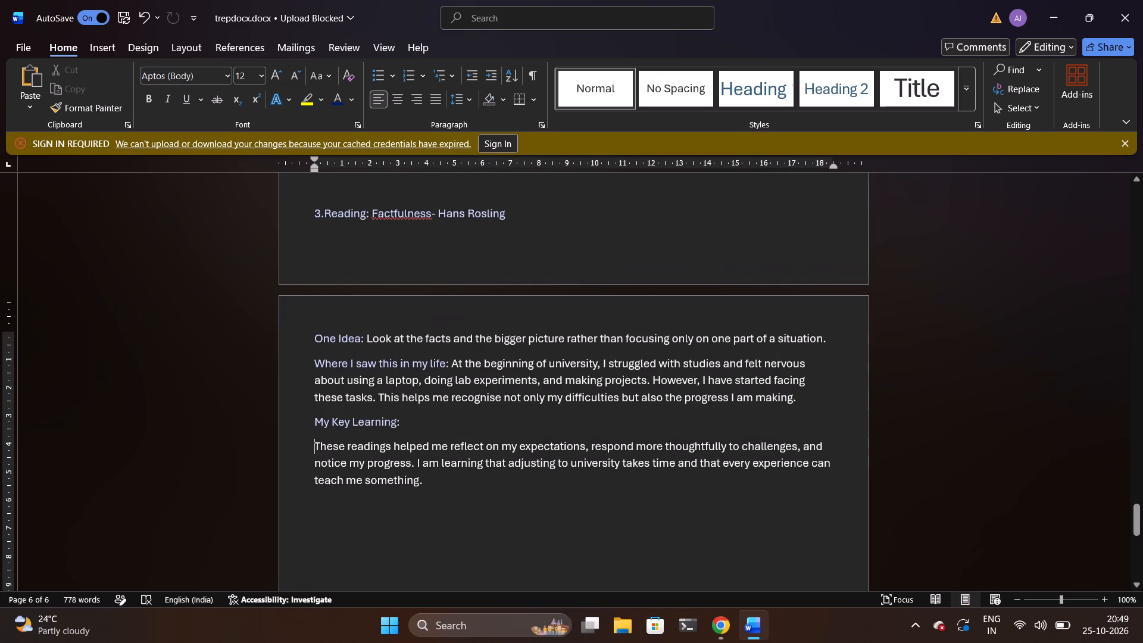
# Review the document's pages, checking the text, headings, pictures and spacing from the earlier sections through to the end.
pyautogui.scroll(1, 314, 476)
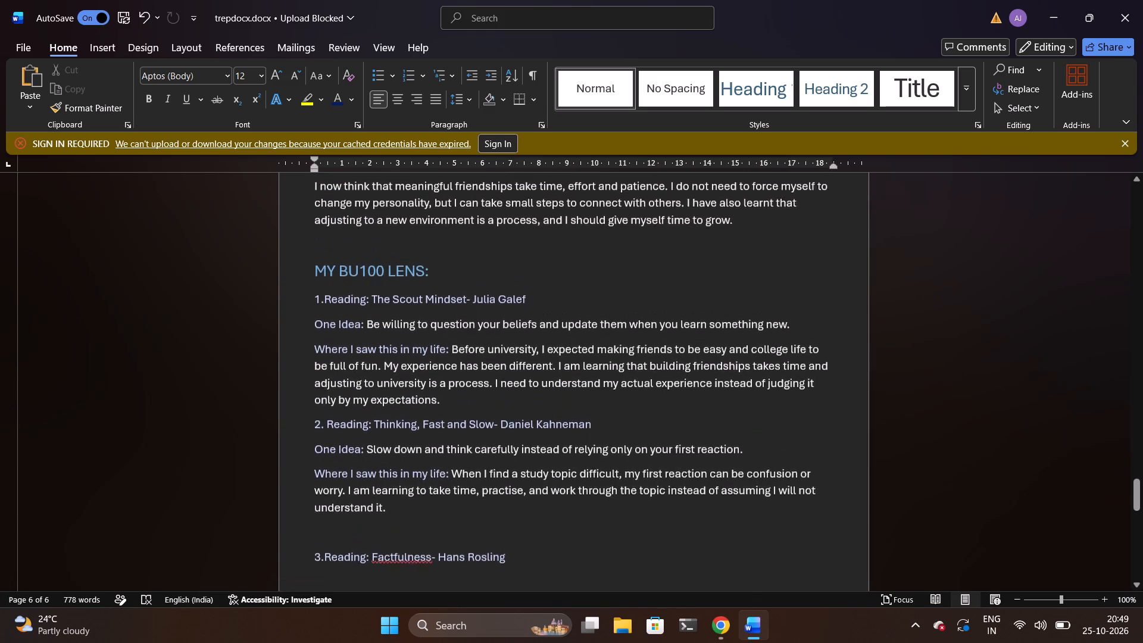
pyautogui.scroll(2, 314, 476)
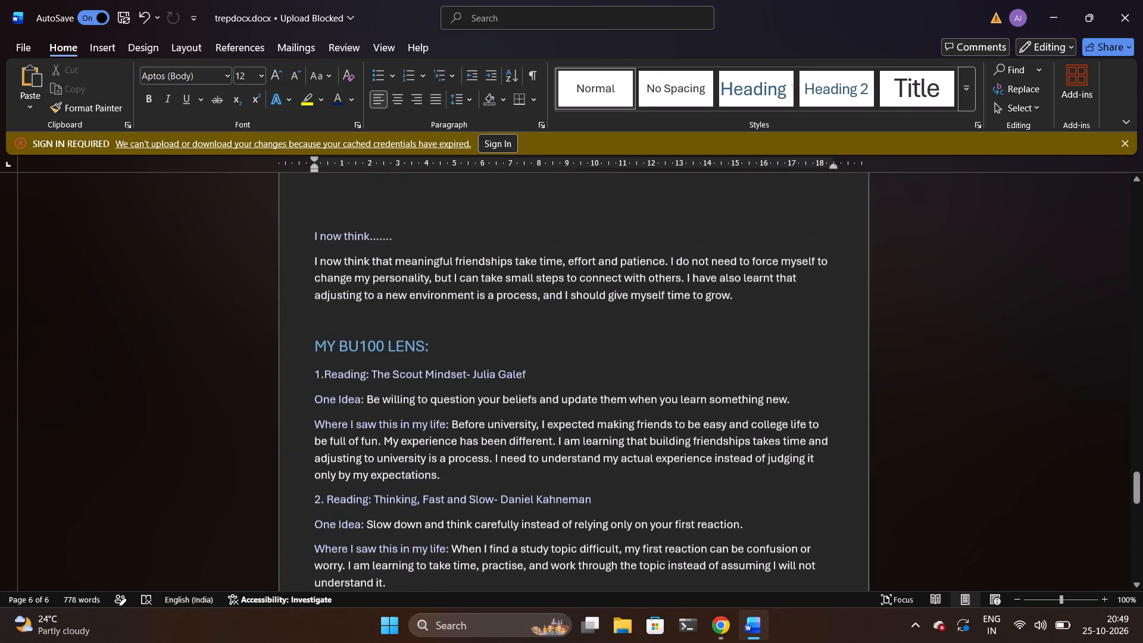
pyautogui.scroll(-1, 314, 476)
pyautogui.scroll(2, 314, 476)
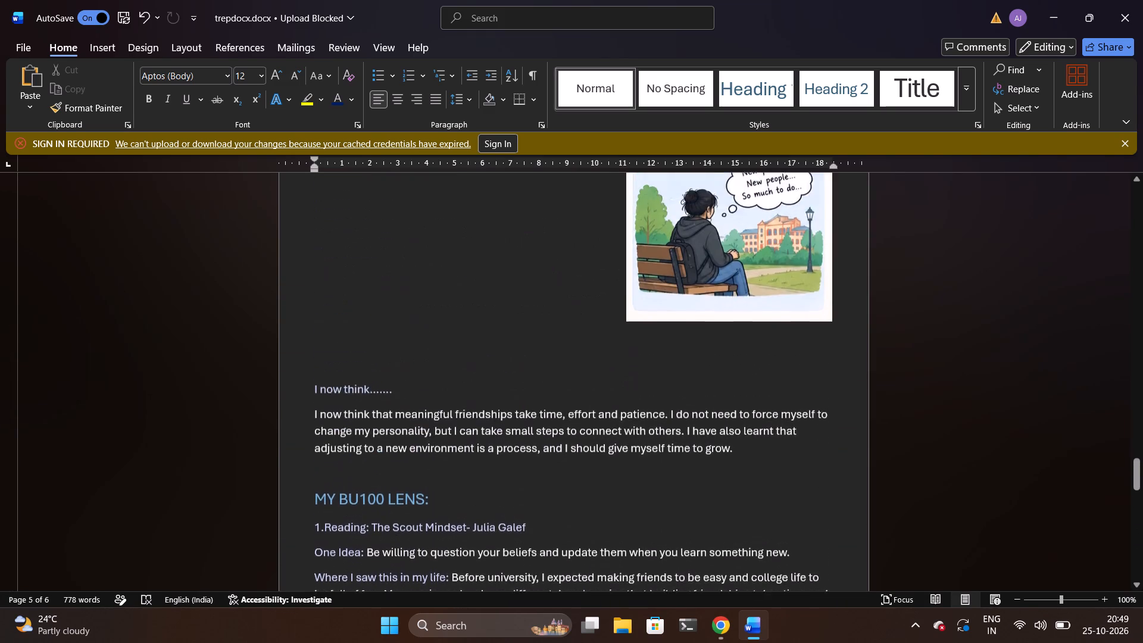
pyautogui.scroll(7, 314, 476)
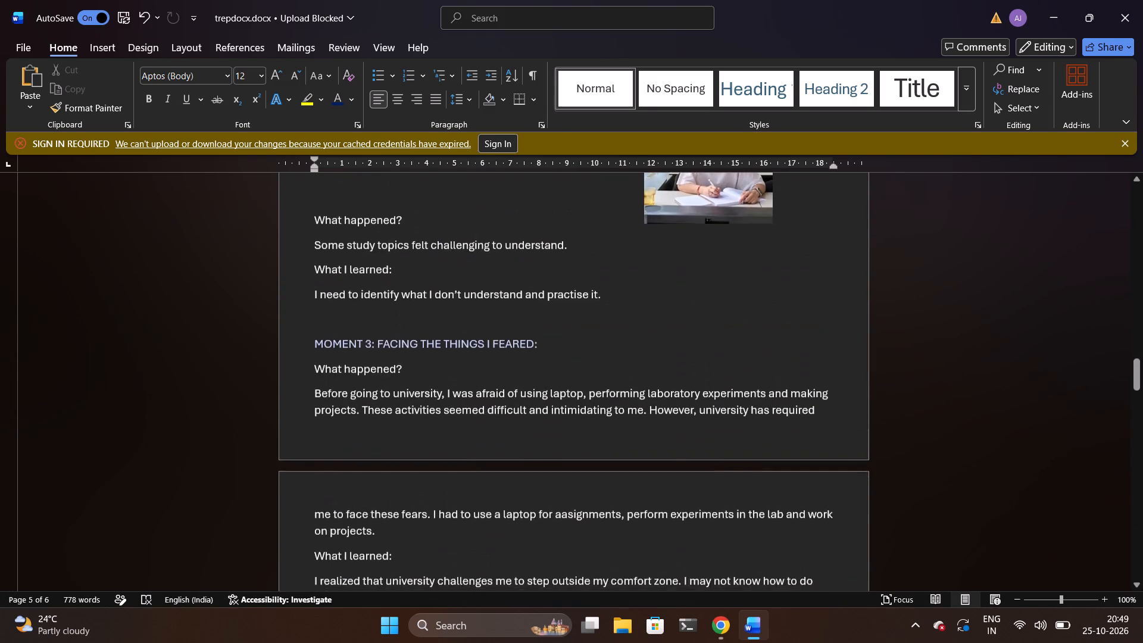
pyautogui.scroll(2, 314, 476)
pyautogui.scroll(-1, 314, 476)
pyautogui.scroll(1, 314, 476)
pyautogui.scroll(-1, 314, 476)
pyautogui.scroll(1, 314, 476)
pyautogui.scroll(-3, 314, 476)
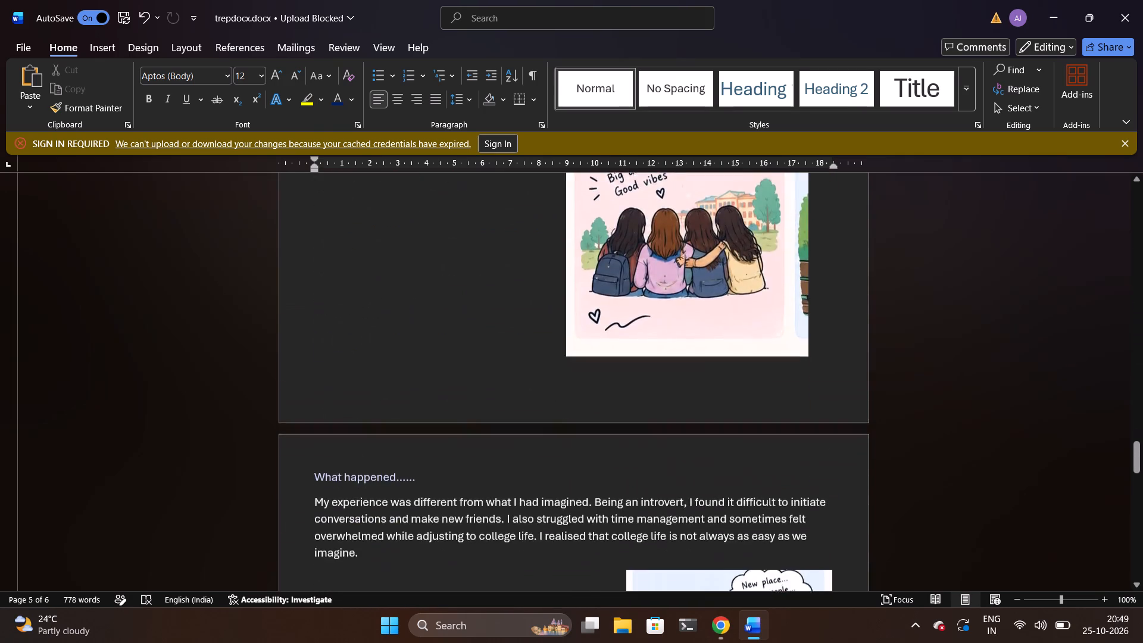
pyautogui.scroll(-1, 314, 476)
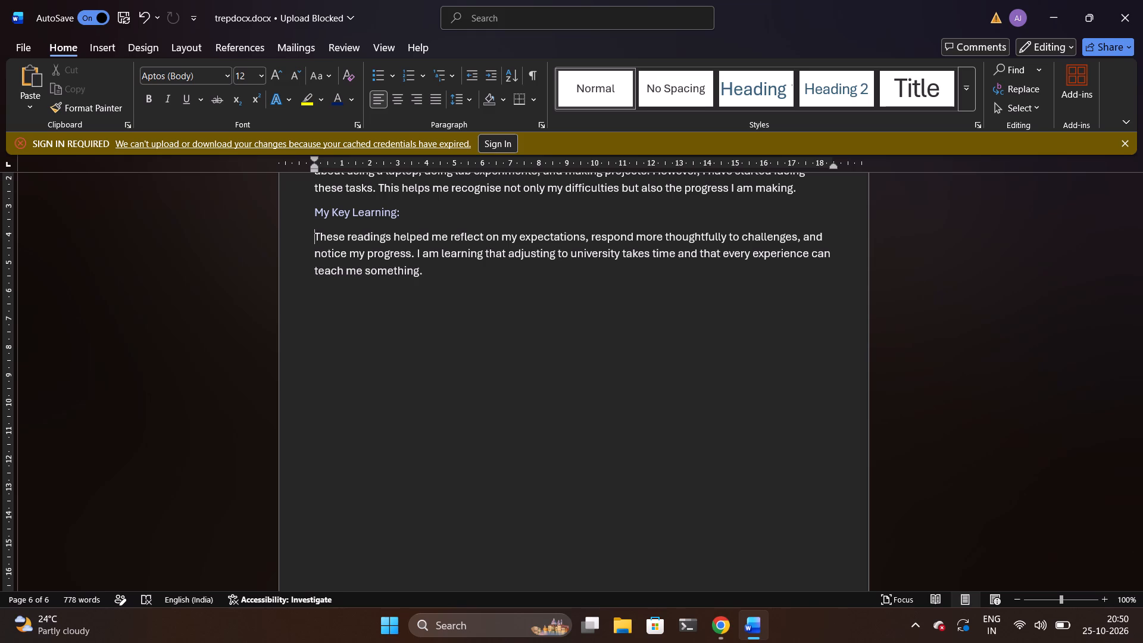
pyautogui.keyDown('ctrl'); pyautogui.scroll(-3, 314, 476); pyautogui.keyUp('ctrl')
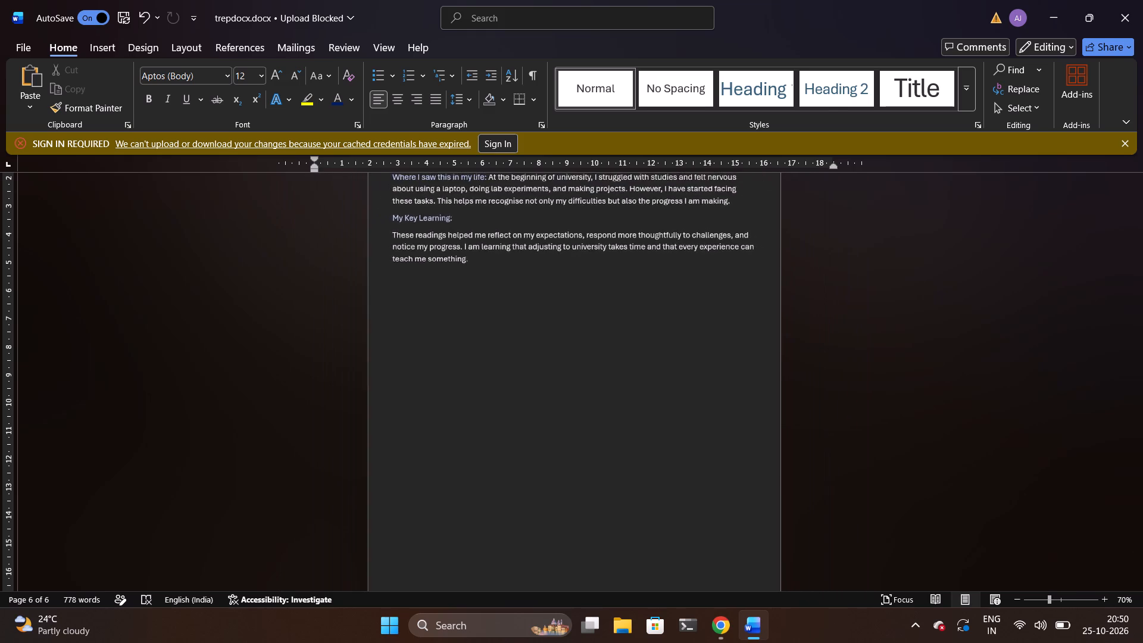
pyautogui.scroll(17, 314, 476)
pyautogui.scroll(-4, 314, 476)
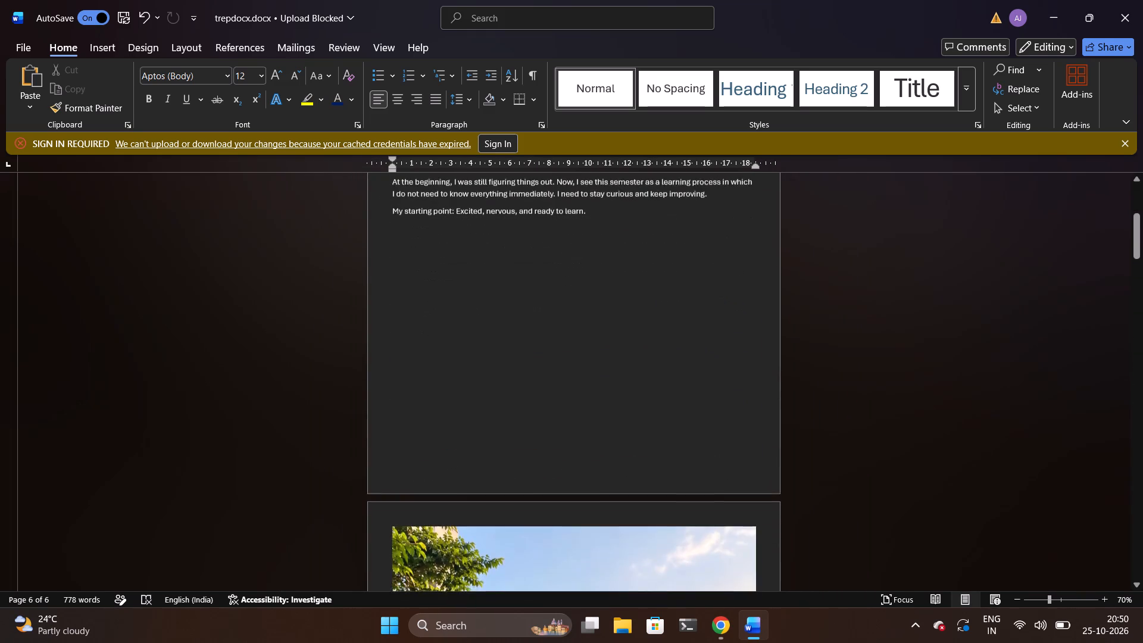
pyautogui.scroll(-15, 314, 476)
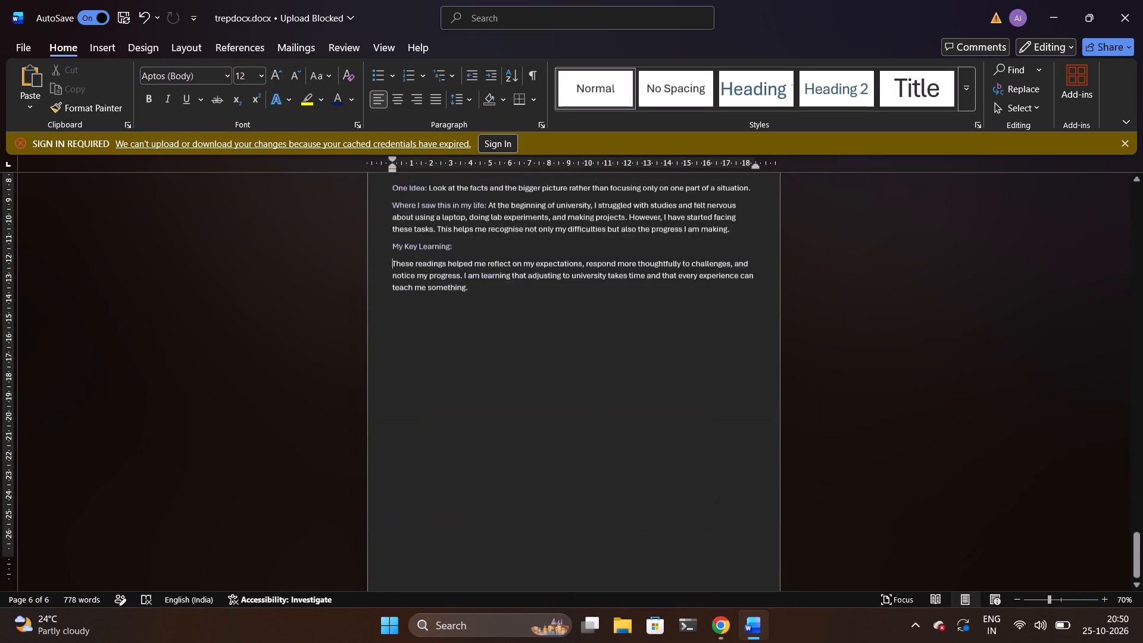
pyautogui.scroll(-2, 314, 476)
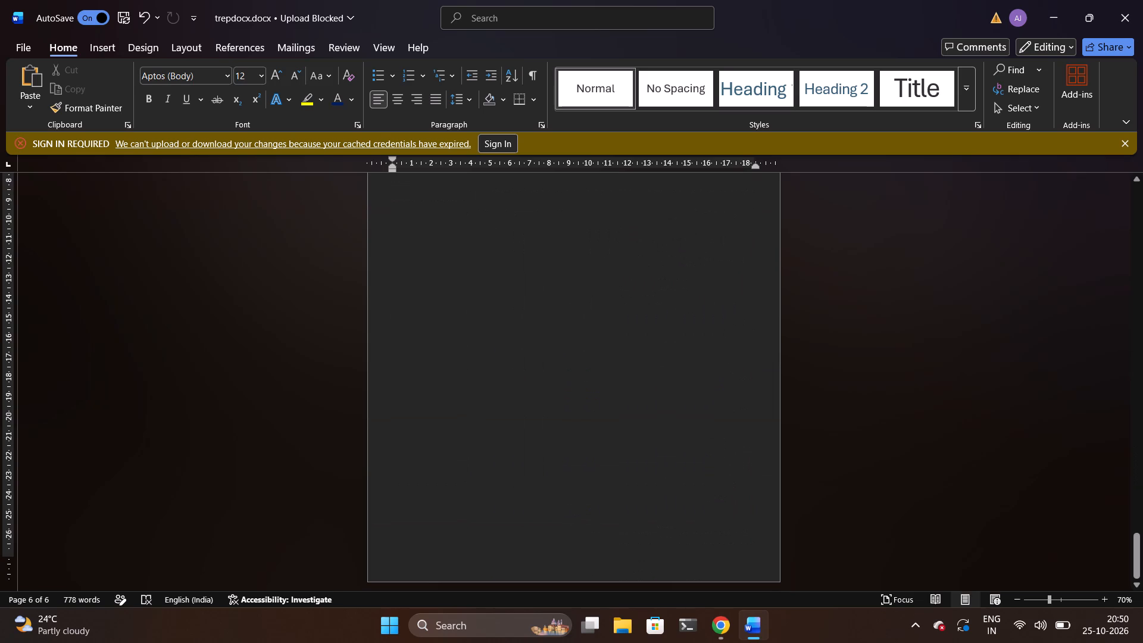